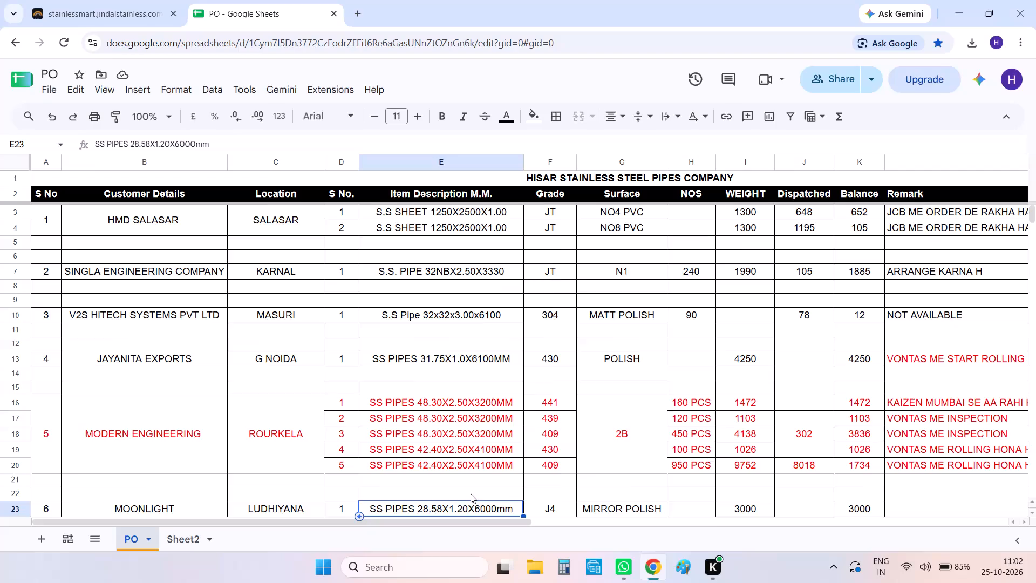
Delete the extra blank row 45 between the DEEP AUTO PARTS and SUKATA orders.
{"action": "key", "text": "Down"}
{"action": "key", "text": "Down"}
{"action": "key", "text": "Down"}
{"action": "key", "text": "Down"}
{"action": "key", "text": "Down"}
{"action": "key", "text": "Down"}
{"action": "key", "text": "Down"}
{"action": "key", "text": "Down"}
{"action": "key", "text": "Down"}
{"action": "key", "text": "Down"}
{"action": "key", "text": "Down"}
{"action": "key", "text": "Down"}
{"action": "key", "text": "Down"}
{"action": "key", "text": "Down"}
{"action": "key", "text": "Down"}
{"action": "key", "text": "Down"}
{"action": "key", "text": "Down"}
{"action": "key", "text": "Down"}
{"action": "key", "text": "Down"}
{"action": "key", "text": "Down"}
{"action": "key", "text": "Down"}
{"action": "key", "text": "Down"}
{"action": "key", "text": "Down"}
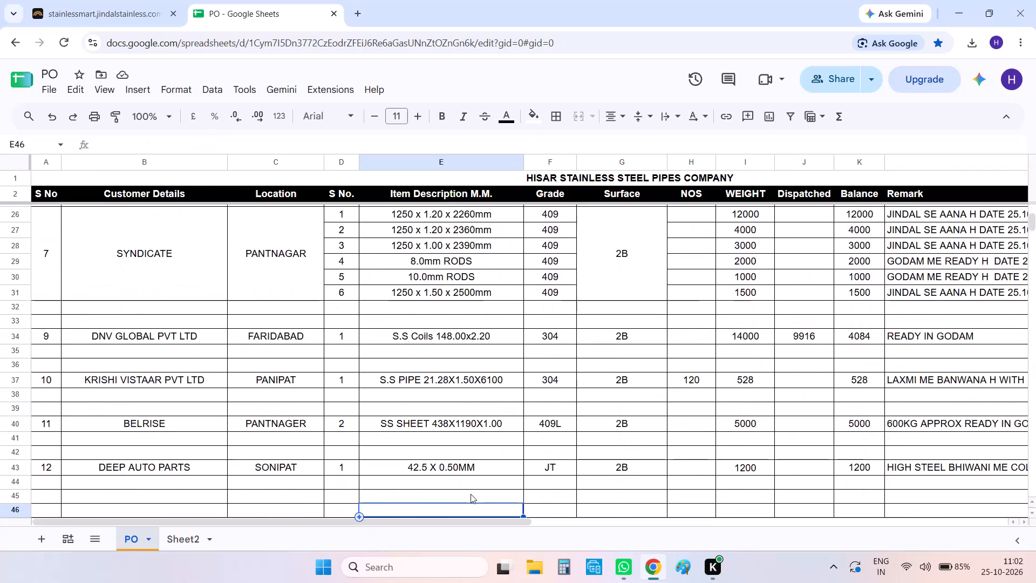
{"action": "key", "text": "Down"}
{"action": "key", "text": "Down"}
{"action": "key", "text": "Down"}
{"action": "key", "text": "Down"}
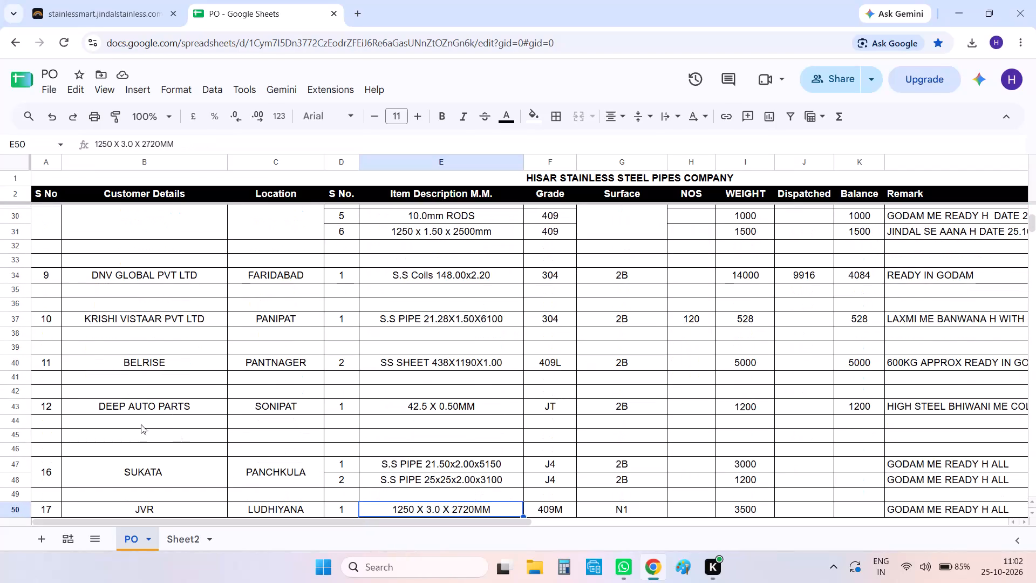
{"action": "left_click", "coordinate": [2, 432]}
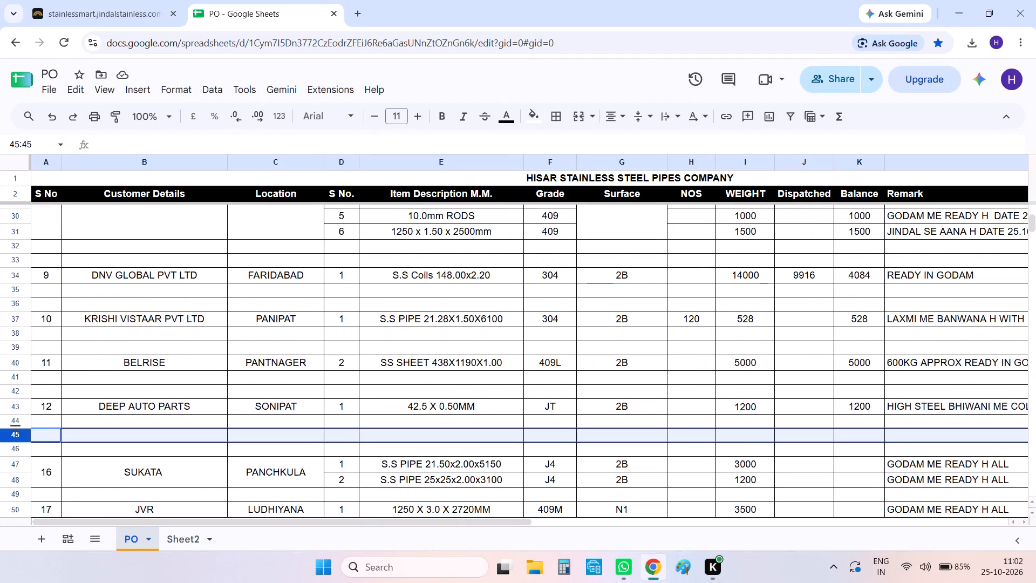
{"action": "right_click", "coordinate": [2, 432]}
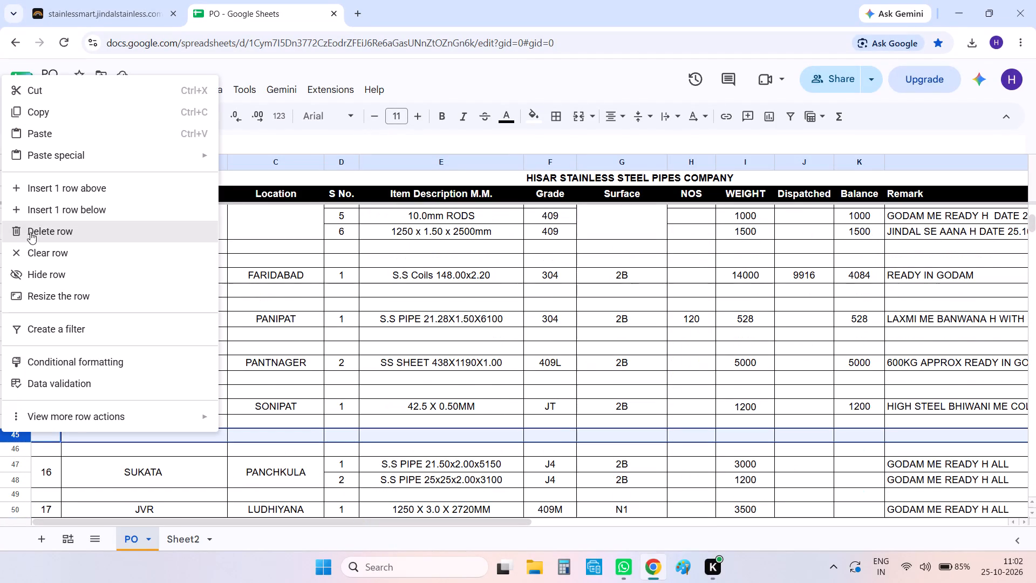
{"action": "left_click", "coordinate": [43, 231]}
Enter the S No values 1 to 7 in sequence for the customers from HMD SALASAR down to SYNDICATE.
{"action": "key", "text": "Down"}
{"action": "key", "text": "Down"}
{"action": "key", "text": "Down"}
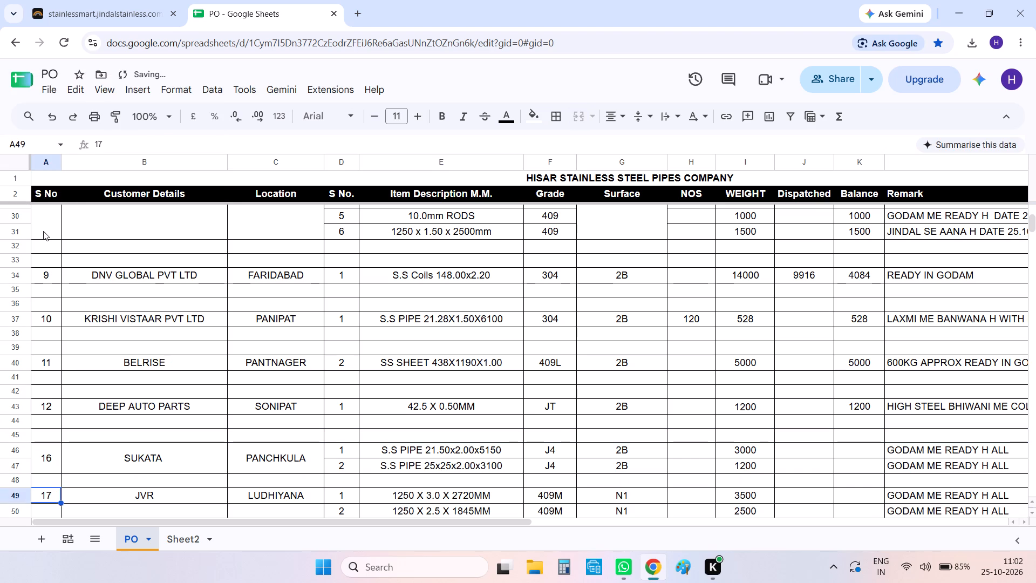
{"action": "key", "text": "Up"}
{"action": "key", "text": "Up"}
{"action": "key", "text": "Up"}
{"action": "key", "text": "Up"}
{"action": "key", "text": "Up"}
{"action": "key", "text": "Up"}
{"action": "key", "text": "Up"}
{"action": "key", "text": "Up"}
{"action": "key", "text": "Up"}
{"action": "key", "text": "Up"}
{"action": "key", "text": "Up"}
{"action": "key", "text": "Up"}
{"action": "key", "text": "Up"}
{"action": "key", "text": "Up"}
{"action": "key", "text": "Up"}
{"action": "key", "text": "Up"}
{"action": "key", "text": "Up"}
{"action": "key", "text": "Up"}
{"action": "key", "text": "Up"}
{"action": "key", "text": "Up"}
{"action": "key", "text": "Up"}
{"action": "key", "text": "Up"}
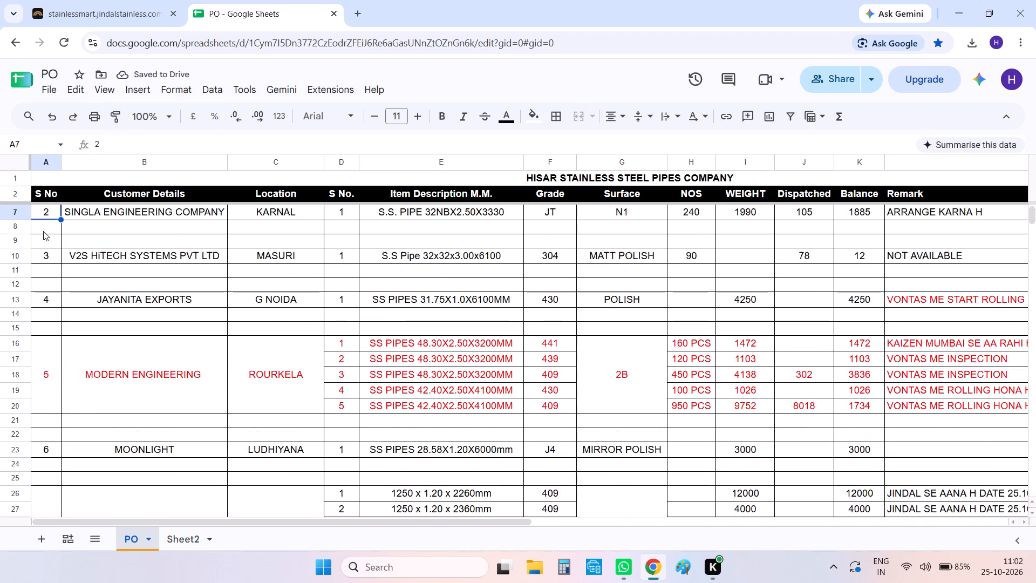
{"action": "key", "text": "Up"}
{"action": "key", "text": "Up"}
{"action": "key", "text": "Up"}
{"action": "key", "text": "Up"}
{"action": "key", "text": "Up"}
{"action": "key", "text": "Down"}
{"action": "key", "text": "Down"}
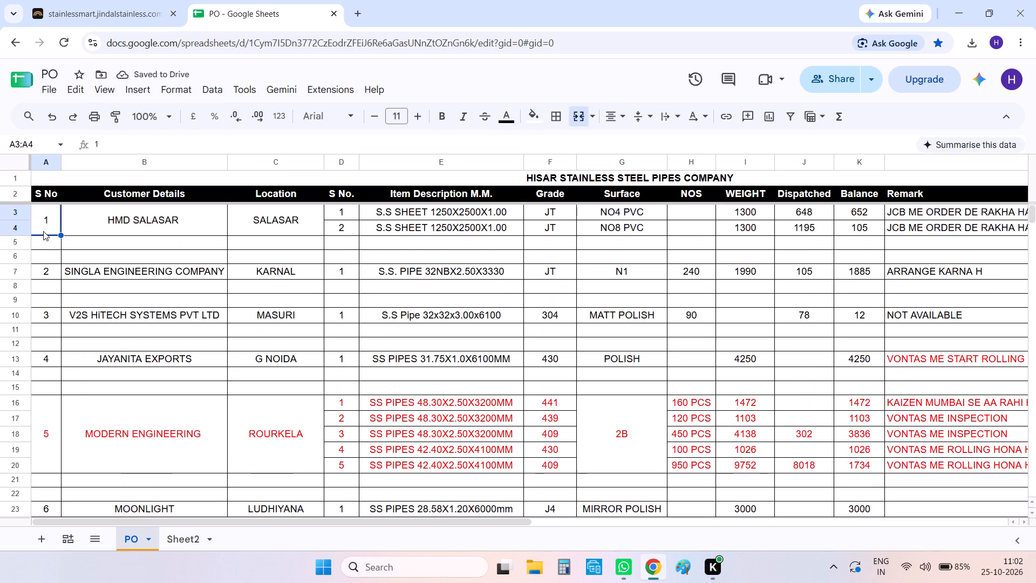
{"action": "key", "text": "1"}
{"action": "key", "text": "Down"}
{"action": "key", "text": "Down"}
{"action": "key", "text": "Down"}
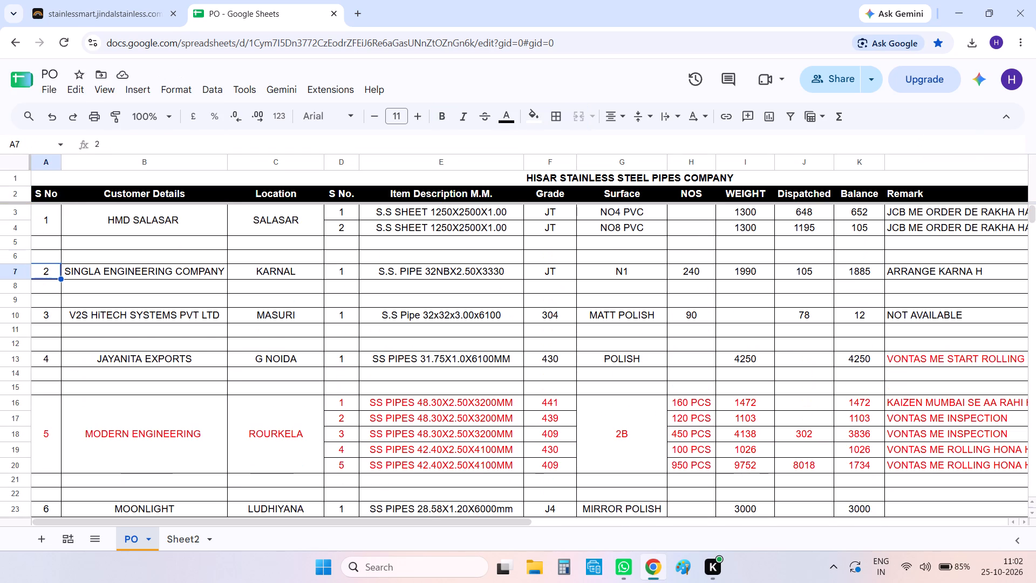
{"action": "key", "text": "2"}
{"action": "key", "text": "Down"}
{"action": "key", "text": "Down"}
{"action": "key", "text": "Down"}
{"action": "key", "text": "3"}
{"action": "key", "text": "Down"}
{"action": "key", "text": "Down"}
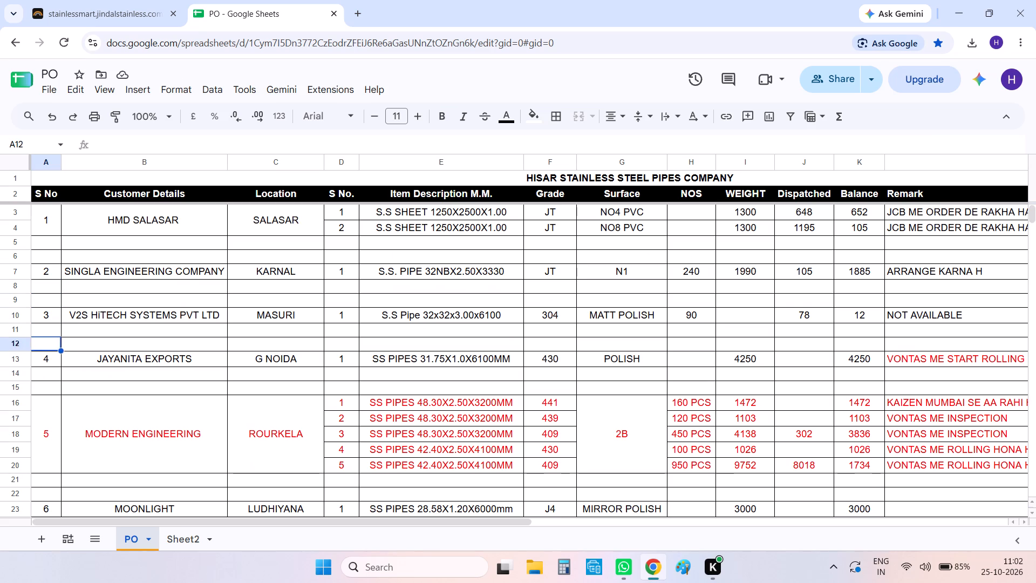
{"action": "key", "text": "Down"}
{"action": "key", "text": "4"}
{"action": "key", "text": "Down"}
{"action": "key", "text": "Down"}
{"action": "key", "text": "Down"}
{"action": "key", "text": "5"}
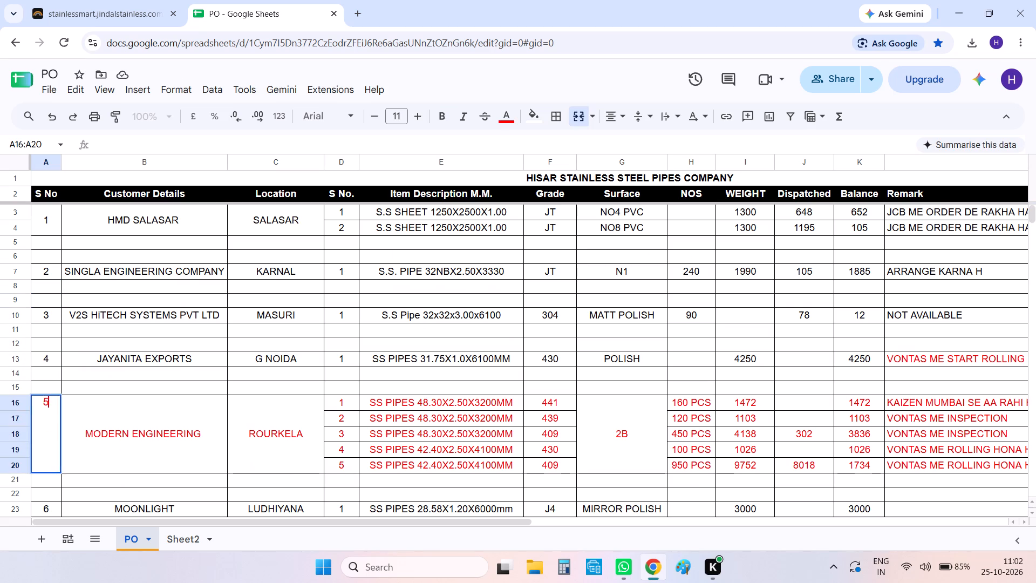
{"action": "key", "text": "Down"}
{"action": "key", "text": "Down"}
{"action": "key", "text": "Down"}
{"action": "key", "text": "6"}
{"action": "key", "text": "Down"}
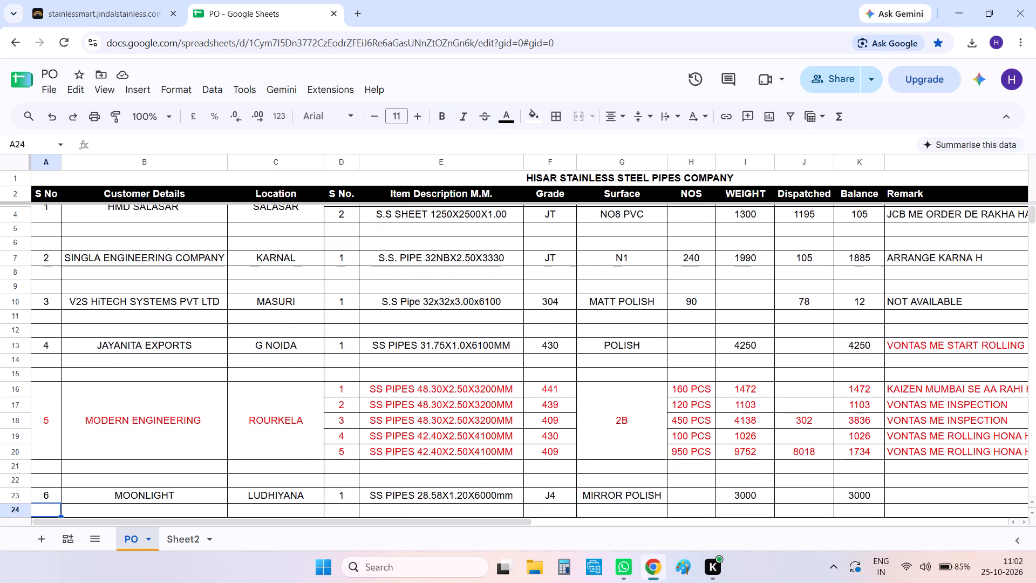
{"action": "key", "text": "Down"}
{"action": "key", "text": "Down"}
{"action": "key", "text": "7"}
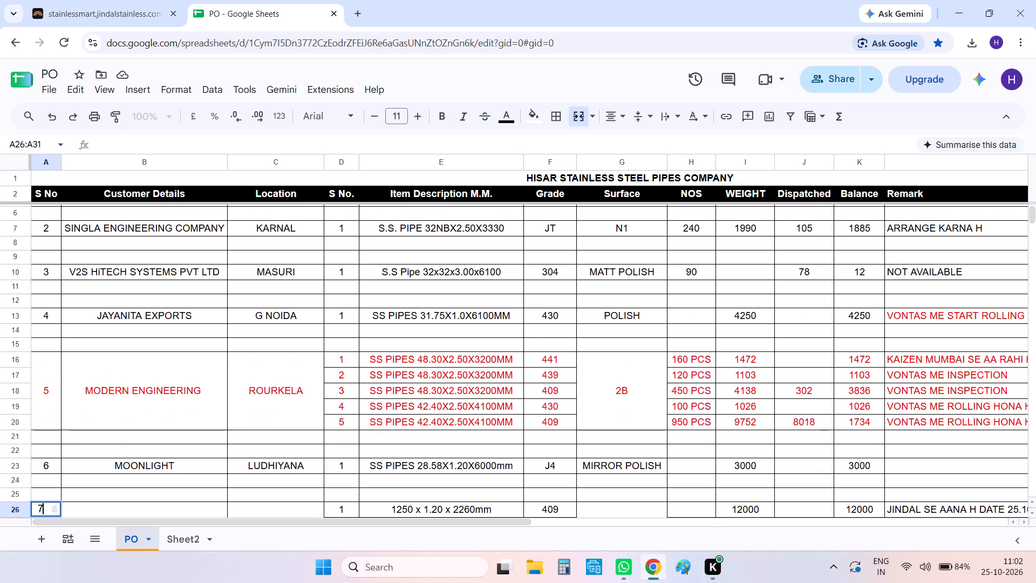
{"action": "key", "text": "Down"}
Renumber the S No of DNV GLOBAL, KRISHI VISTAAR, BELRISE and DEEP AUTO PARTS as 8, 9, 10 and 11.
{"action": "key", "text": "Down"}
{"action": "key", "text": "Down"}
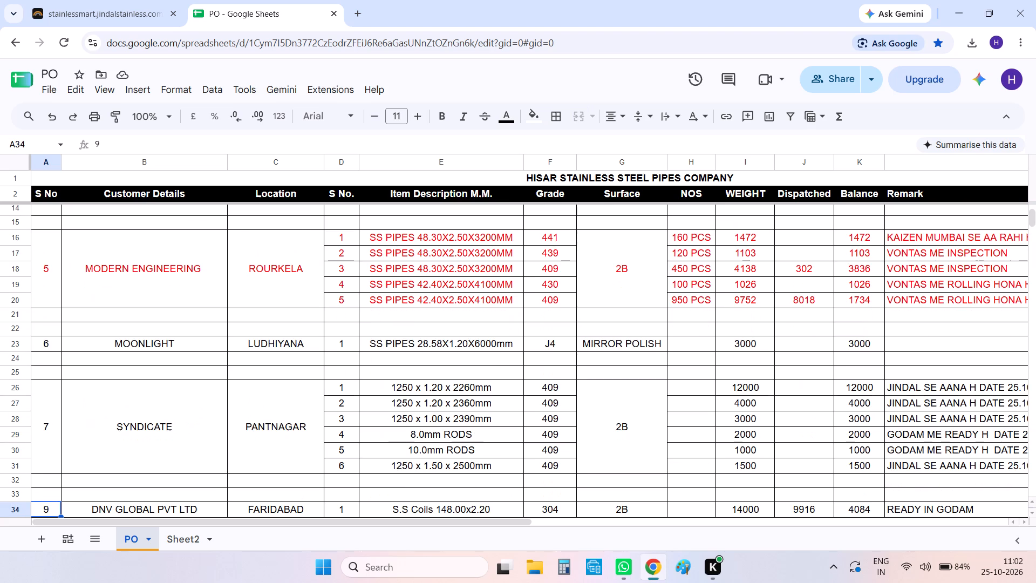
{"action": "key", "text": "8"}
{"action": "key", "text": "Down"}
{"action": "key", "text": "Down"}
{"action": "key", "text": "Down"}
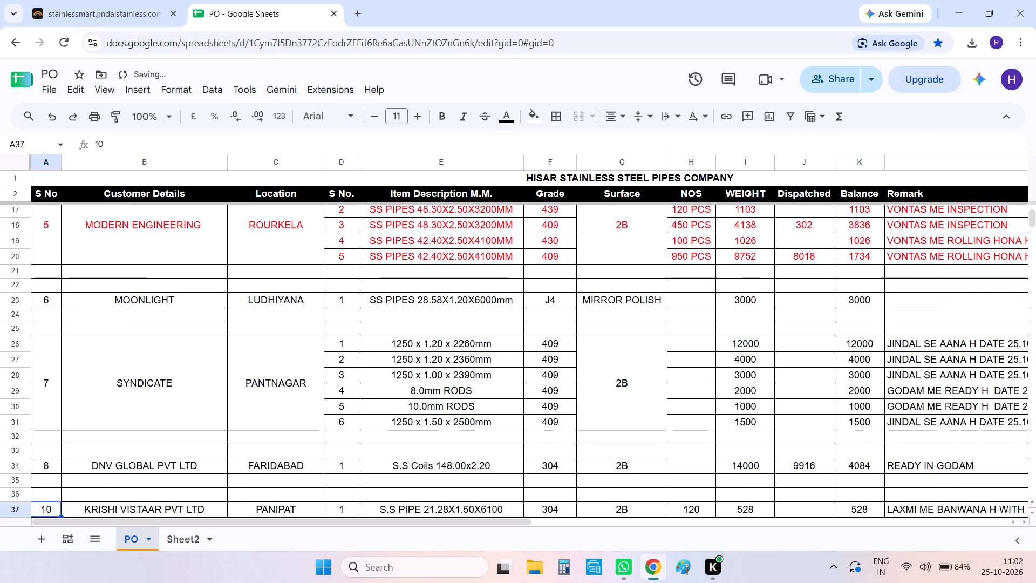
{"action": "key", "text": "9"}
{"action": "key", "text": "Down"}
{"action": "key", "text": "Down"}
{"action": "key", "text": "Down"}
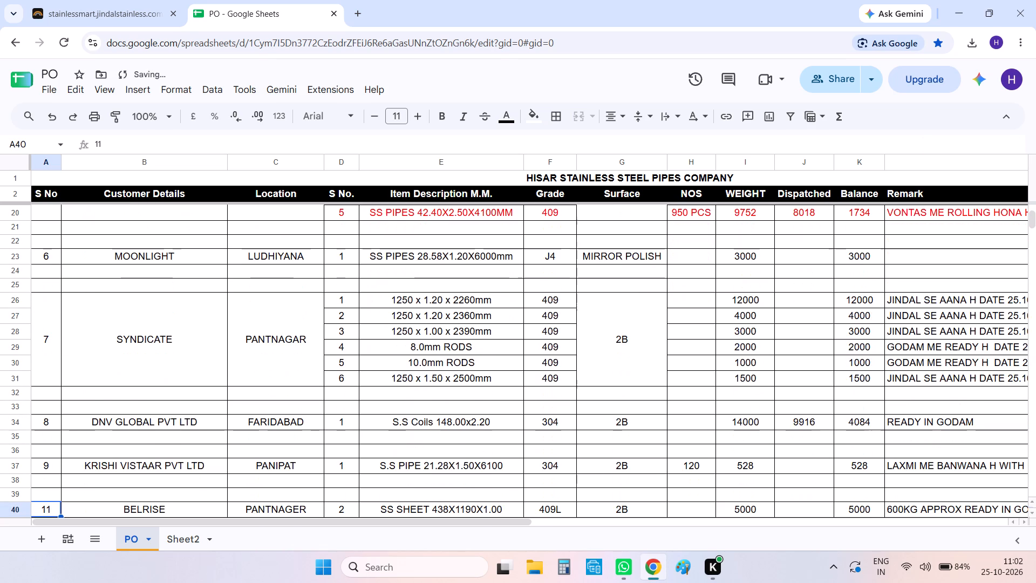
{"action": "type", "text": "10"}
{"action": "key", "text": "Down"}
{"action": "key", "text": "Down"}
{"action": "key", "text": "Down"}
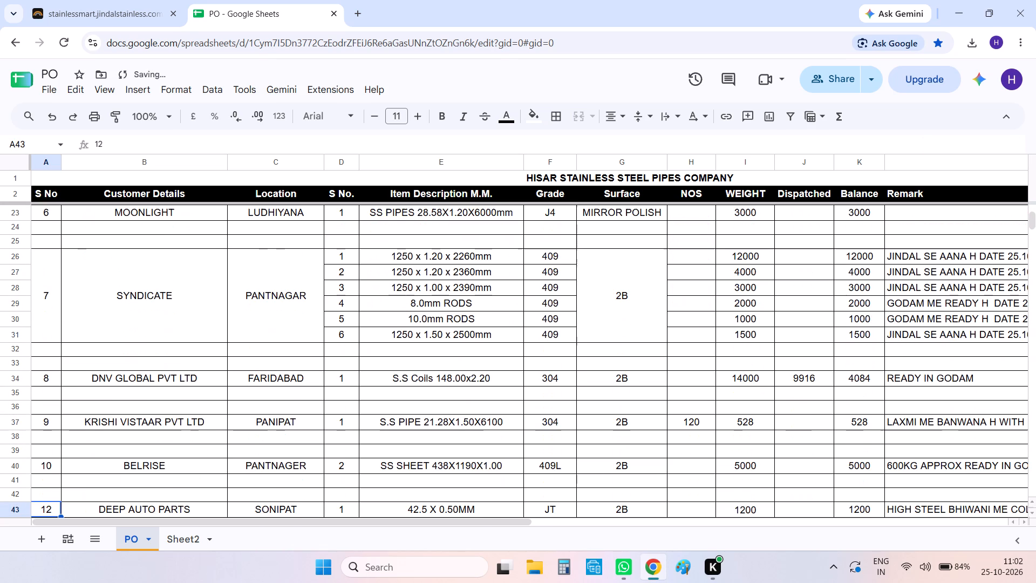
{"action": "type", "text": "11"}
{"action": "key", "text": "Down"}
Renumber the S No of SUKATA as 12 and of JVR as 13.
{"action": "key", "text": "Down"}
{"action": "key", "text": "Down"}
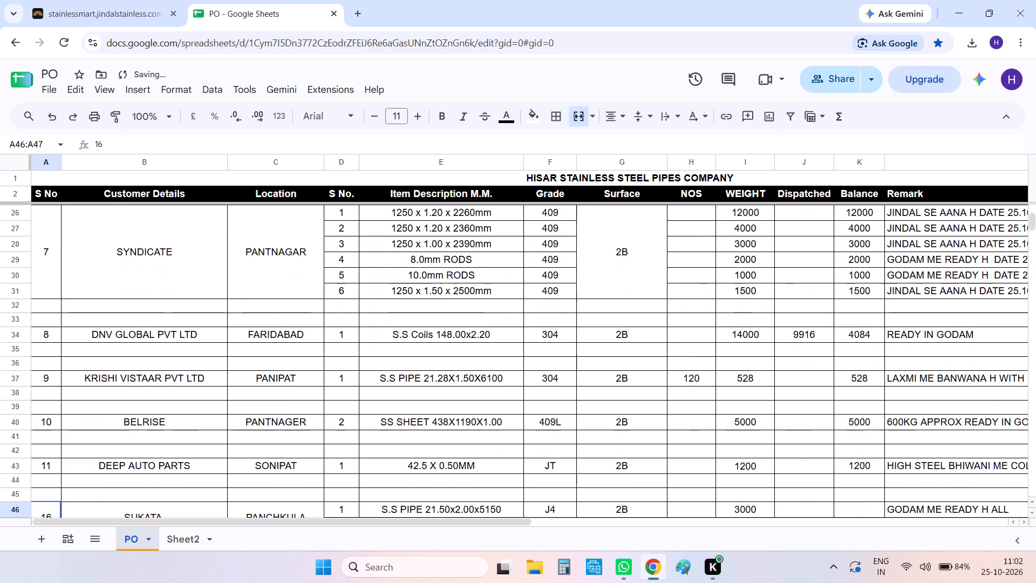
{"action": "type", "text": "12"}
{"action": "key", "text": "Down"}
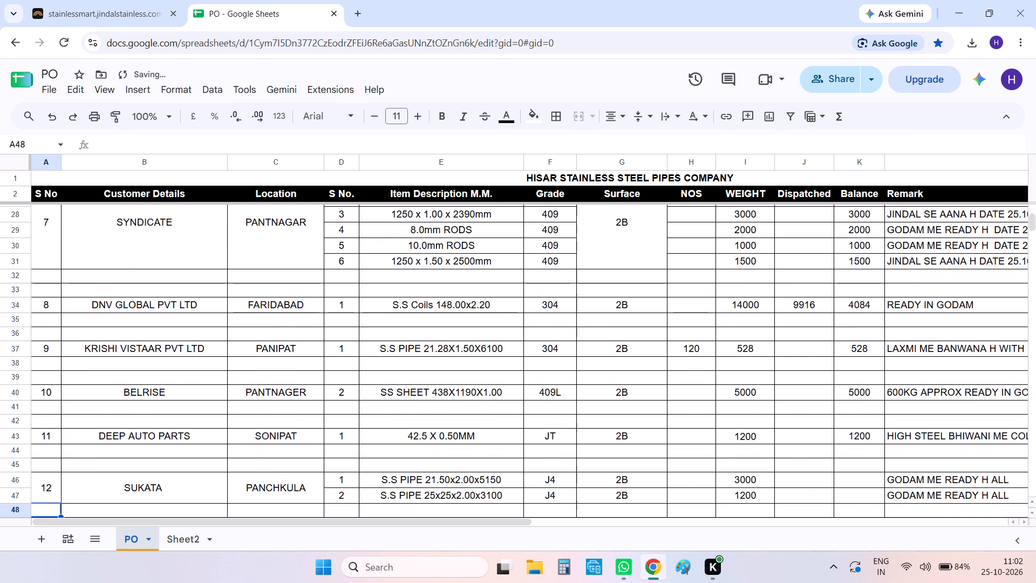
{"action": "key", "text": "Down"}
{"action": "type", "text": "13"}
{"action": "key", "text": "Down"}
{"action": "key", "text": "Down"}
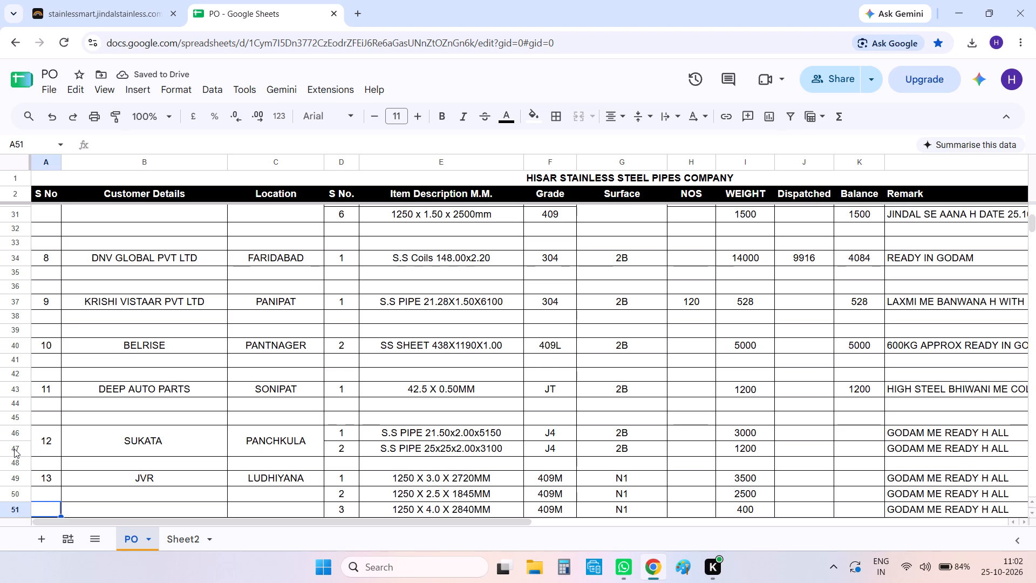
Delete rows 46 to 48, covering the SUKATA order and the blank row below it.
{"action": "left_click", "coordinate": [11, 463]}
{"action": "left_click", "coordinate": [11, 463]}
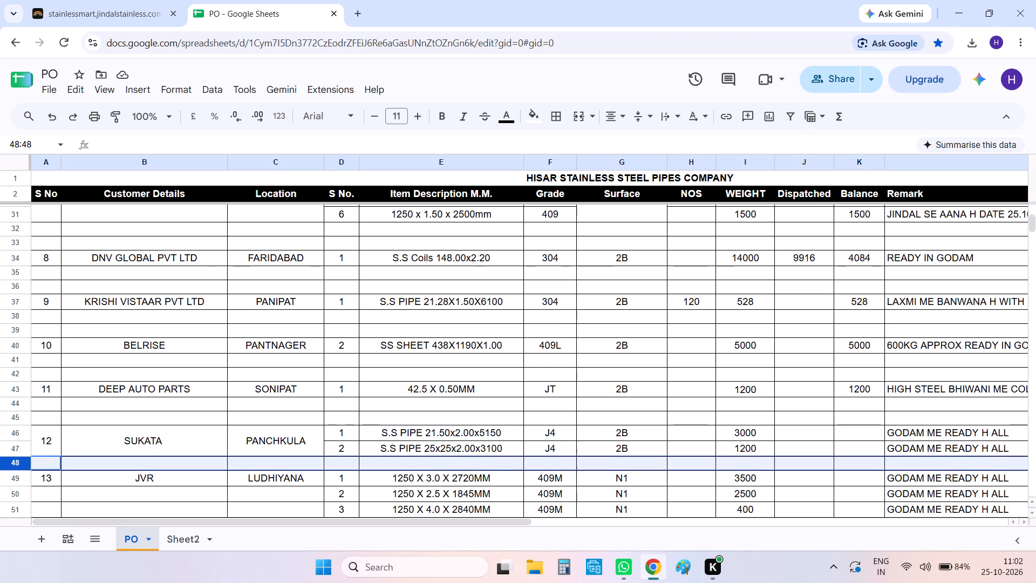
{"action": "key", "text": "shift+Up"}
{"action": "key", "text": "shift+Up"}
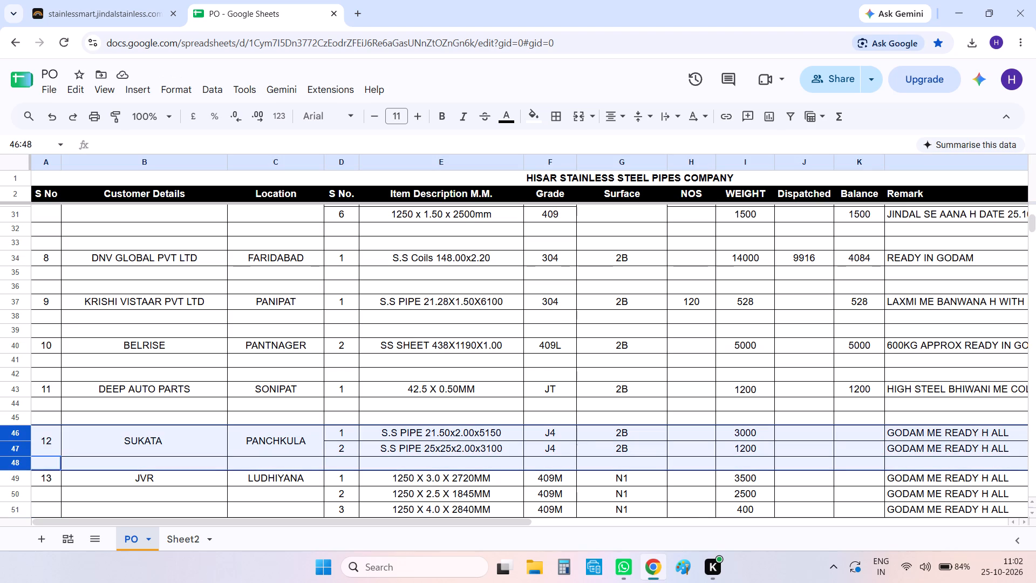
{"action": "right_click", "coordinate": [11, 463], "text": "shift"}
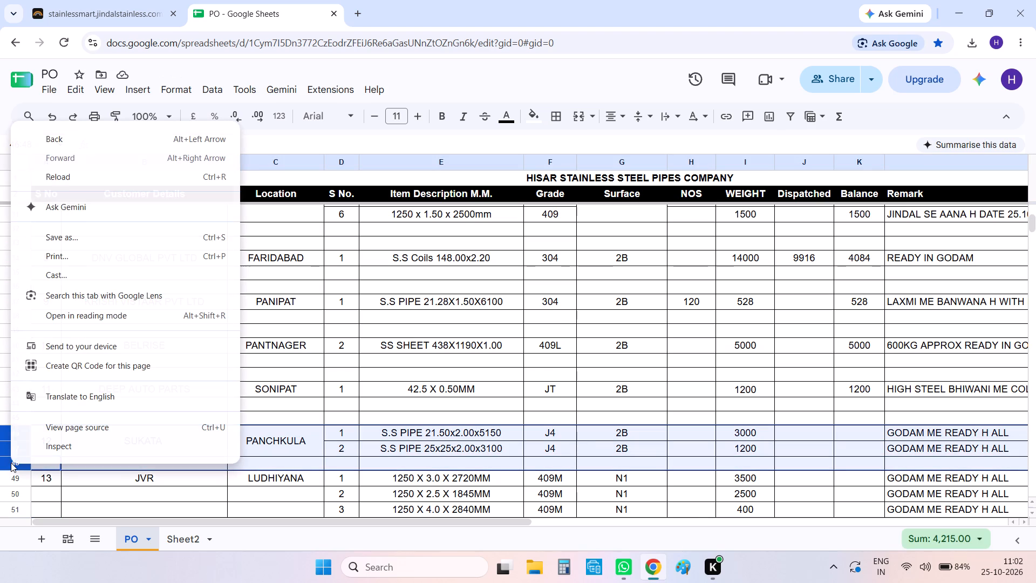
{"action": "right_click", "coordinate": [4, 448]}
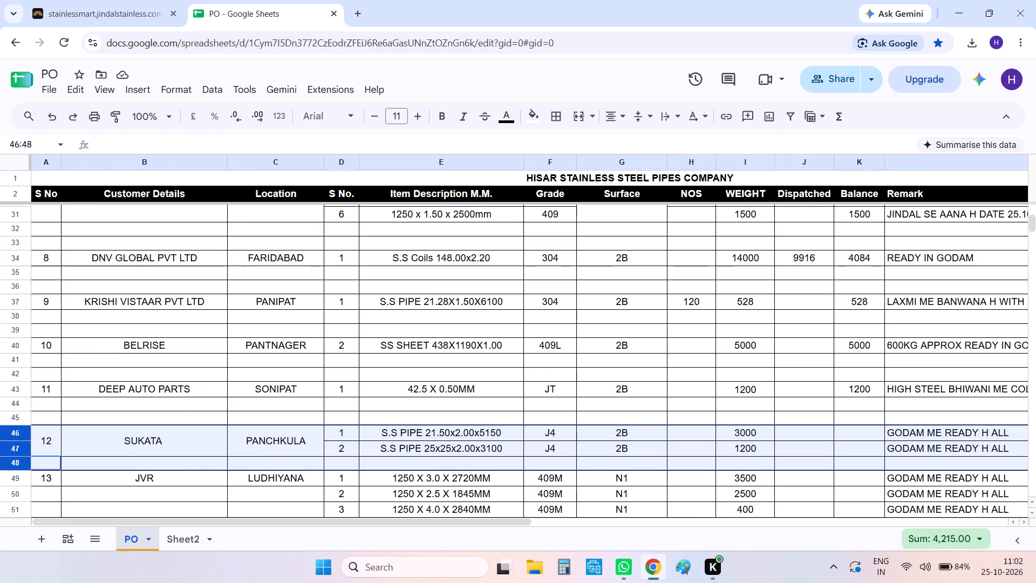
{"action": "left_click", "coordinate": [69, 253]}
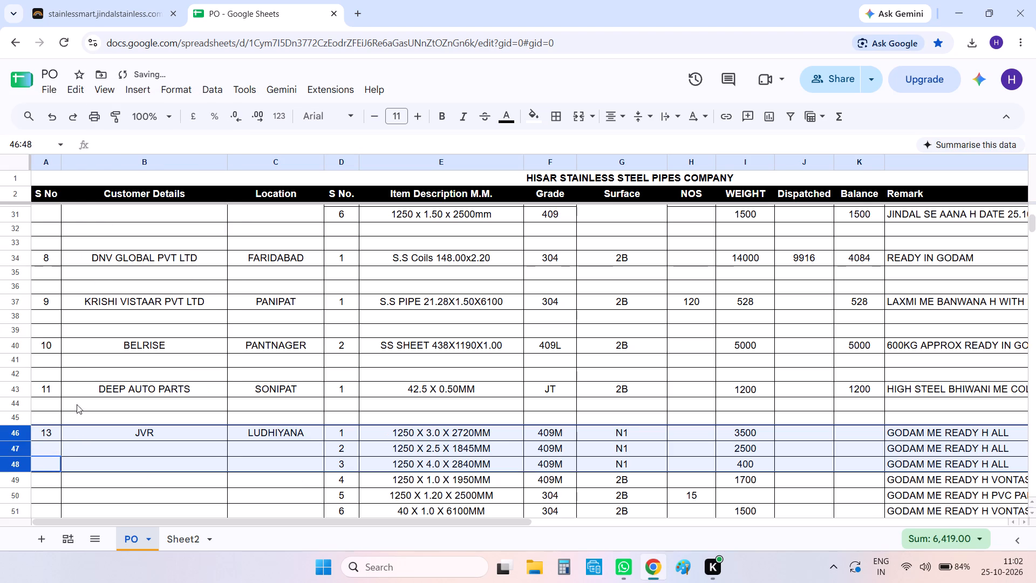
Set the S No of the JVR order to 12.
{"action": "left_click", "coordinate": [47, 430]}
{"action": "type", "text": "12"}
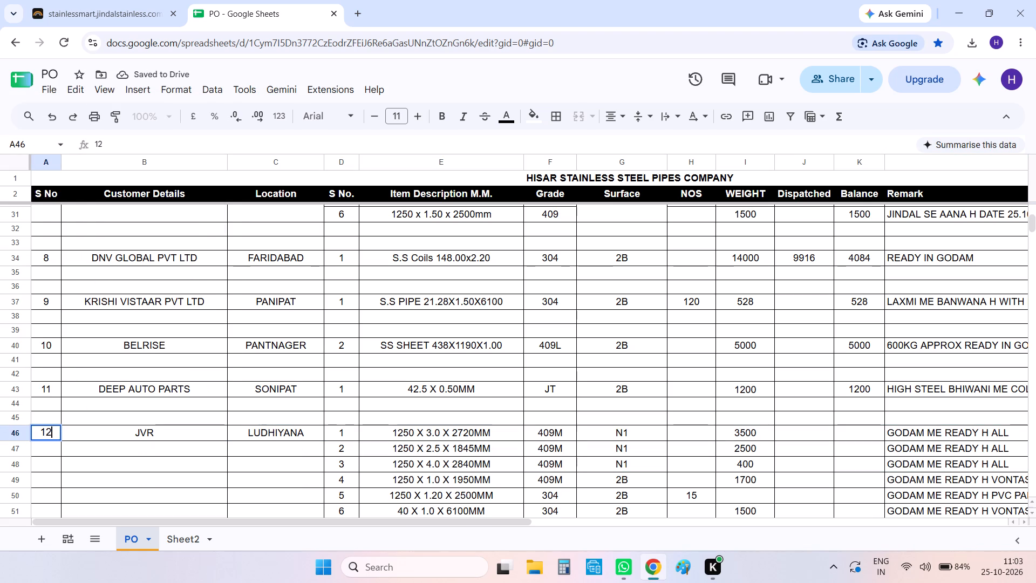
{"action": "key", "text": "Down"}
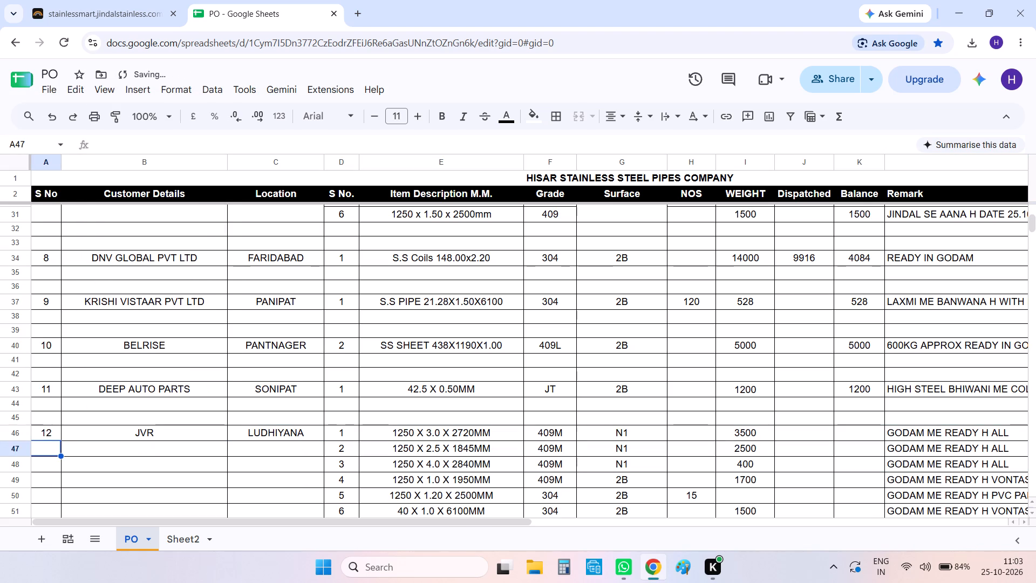
Merge the JVR order's S No cells A46:A51 across its six item rows.
{"action": "key", "text": "Up"}
{"action": "key", "text": "shift+Down"}
{"action": "key", "text": "shift+Down"}
{"action": "key", "text": "shift+Down"}
{"action": "key", "text": "shift+Down"}
{"action": "key", "text": "shift+Down"}
{"action": "key", "text": "shift+Down"}
{"action": "key", "text": "shift+Down"}
{"action": "key", "text": "shift+Up"}
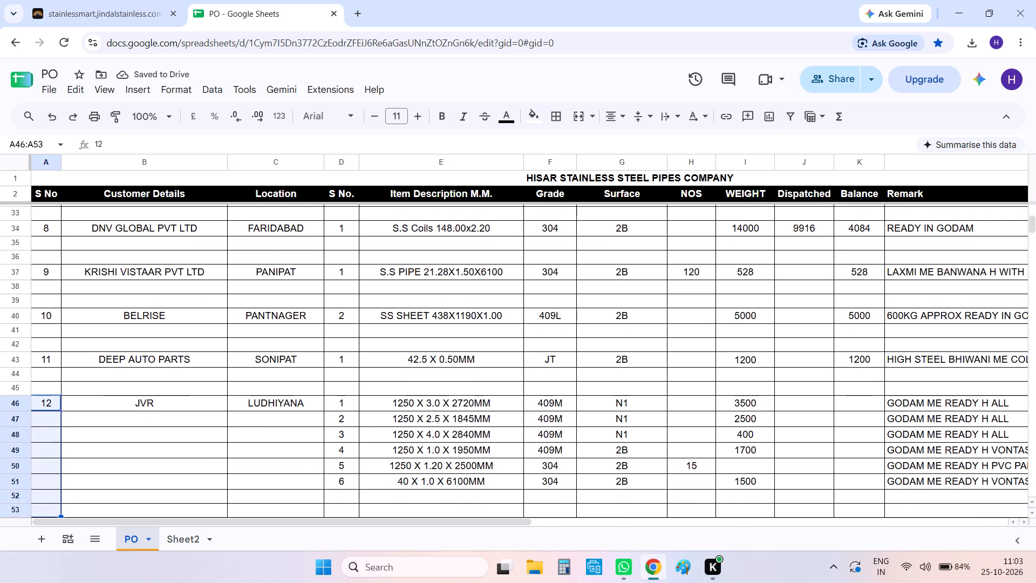
{"action": "key", "text": "shift+Up"}
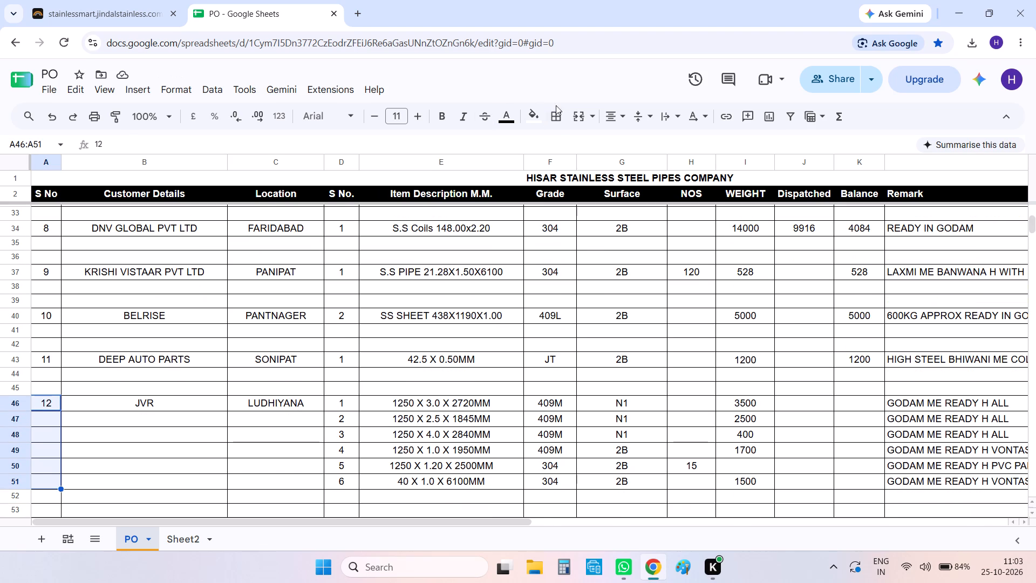
{"action": "left_click", "coordinate": [581, 113]}
Merge the JVR customer name cells B46:B51 across its six item rows.
{"action": "key", "text": "Right"}
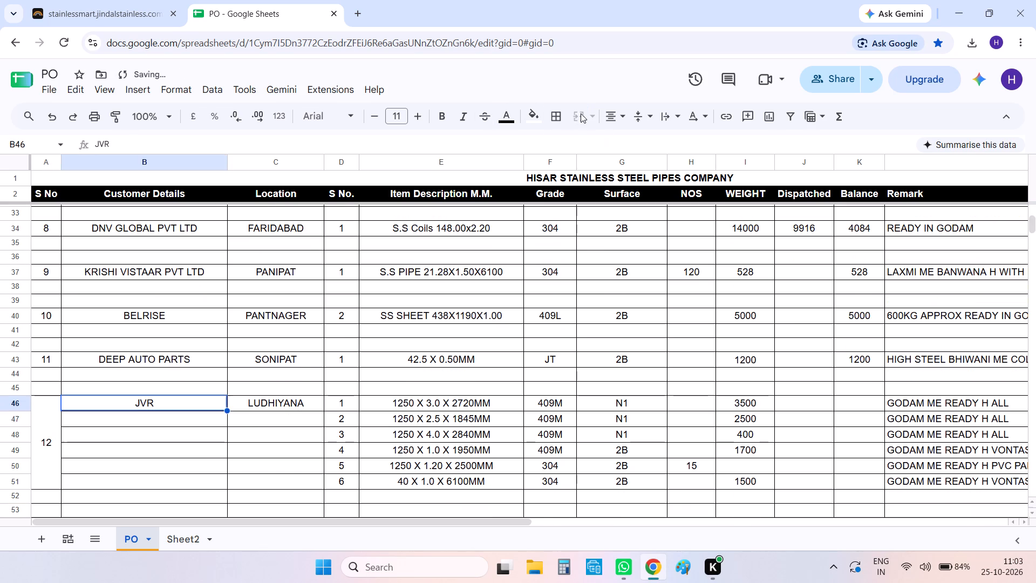
{"action": "key", "text": "shift+Down"}
{"action": "key", "text": "shift+Down"}
{"action": "key", "text": "shift+Down"}
{"action": "key", "text": "shift+Down"}
{"action": "key", "text": "shift+Down"}
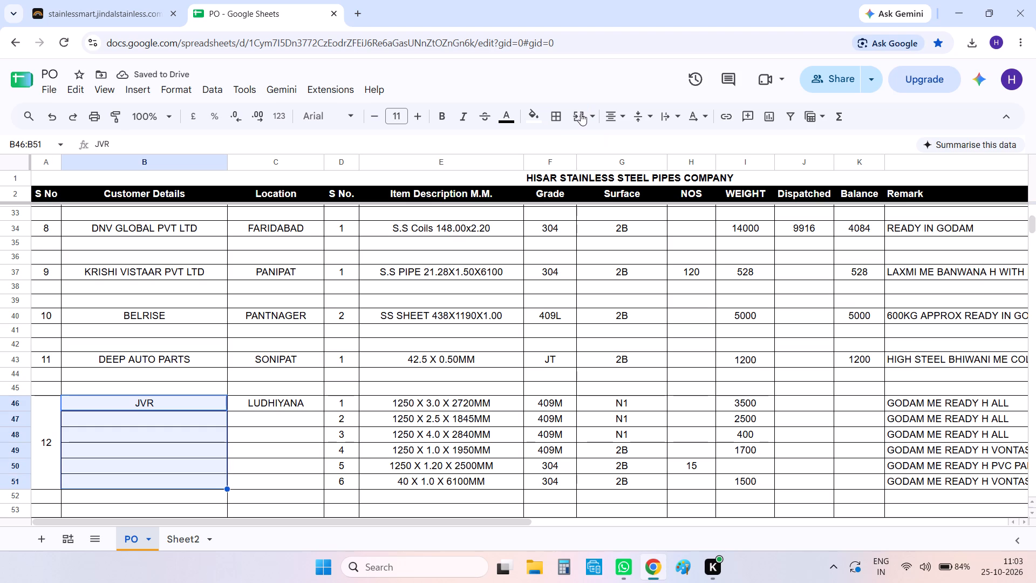
{"action": "left_click", "coordinate": [581, 113]}
Merge the JVR order's location cells C46:C51 across its six item rows.
{"action": "key", "text": "Right"}
{"action": "key", "text": "shift+Down"}
{"action": "key", "text": "shift+Down"}
{"action": "key", "text": "shift+Down"}
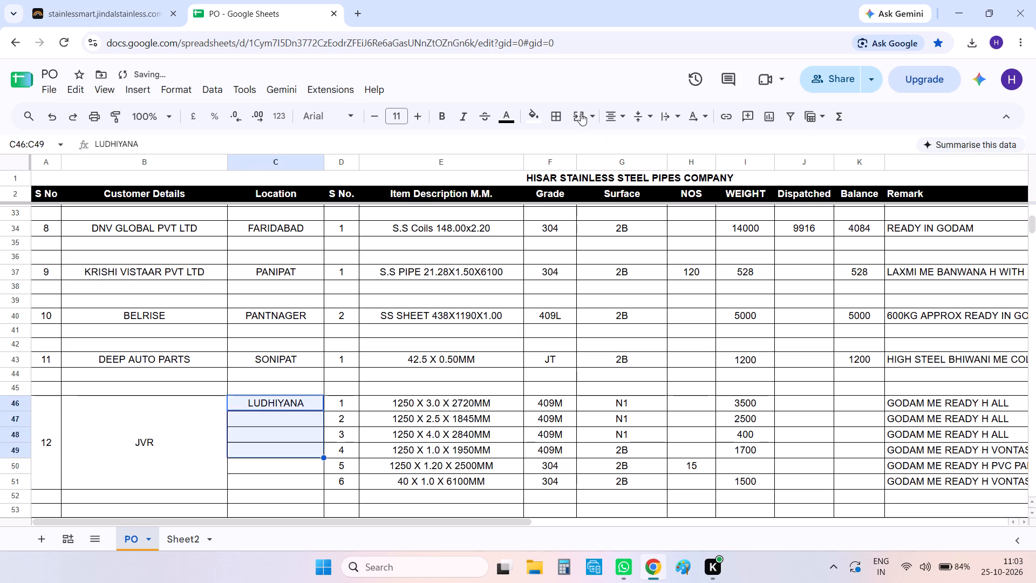
{"action": "key", "text": "shift+Down"}
{"action": "key", "text": "shift+Down"}
{"action": "left_click", "coordinate": [581, 113]}
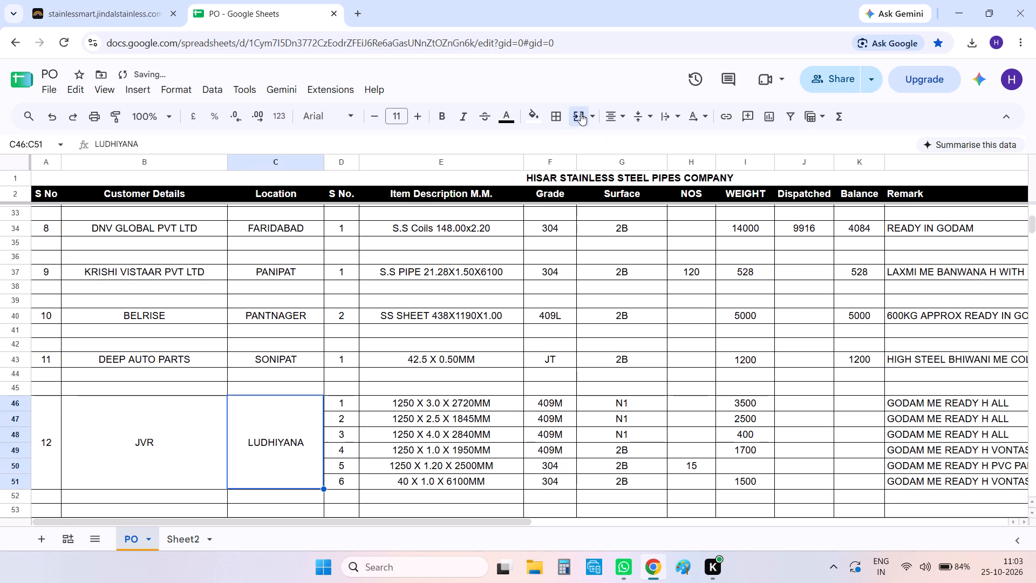
Change the location of the JVR order to DORAHA.
{"action": "type", "text": "DORAHA"}
{"action": "key", "text": "Return"}
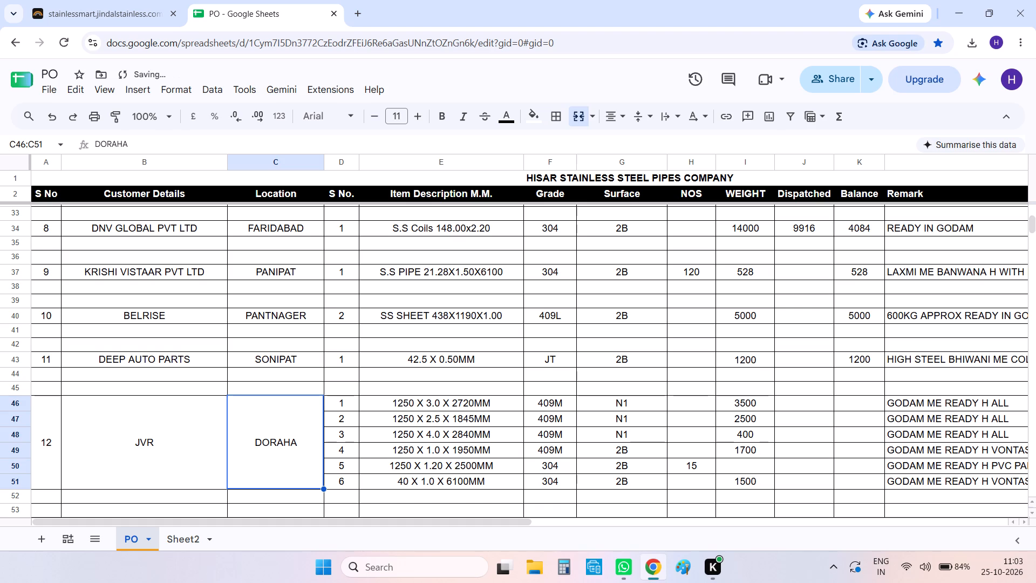
Set the BELRISE order's item serial number in D40 to 1.
{"action": "key", "text": "Right"}
{"action": "key", "text": "Up"}
{"action": "key", "text": "Up"}
{"action": "key", "text": "Up"}
{"action": "key", "text": "Up"}
{"action": "key", "text": "Up"}
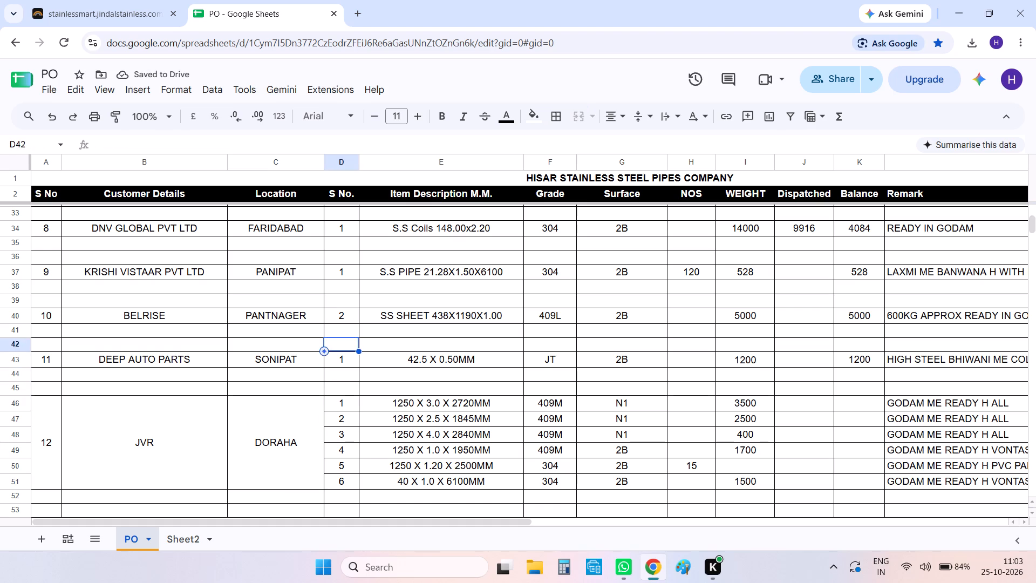
{"action": "key", "text": "Up"}
{"action": "key", "text": "Up"}
{"action": "key", "text": "1"}
{"action": "key", "text": "Up"}
Review the item serial numbers in column D from the KRISHI VISTAAR order up to the first order and down past MH EXPORT.
{"action": "key", "text": "Up"}
{"action": "key", "text": "Up"}
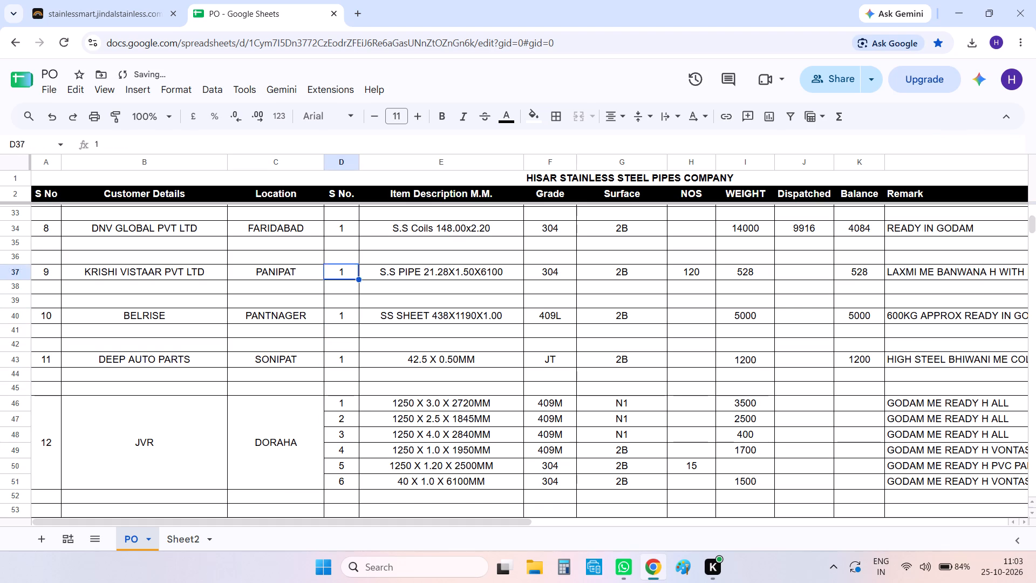
{"action": "key", "text": "Up"}
{"action": "key", "text": "Up"}
{"action": "key", "text": "Up"}
{"action": "key", "text": "Up"}
{"action": "key", "text": "Up"}
{"action": "key", "text": "Up"}
{"action": "key", "text": "Up"}
{"action": "key", "text": "Up"}
{"action": "key", "text": "Up"}
{"action": "key", "text": "Up"}
{"action": "key", "text": "Up"}
{"action": "key", "text": "Up"}
{"action": "key", "text": "Up"}
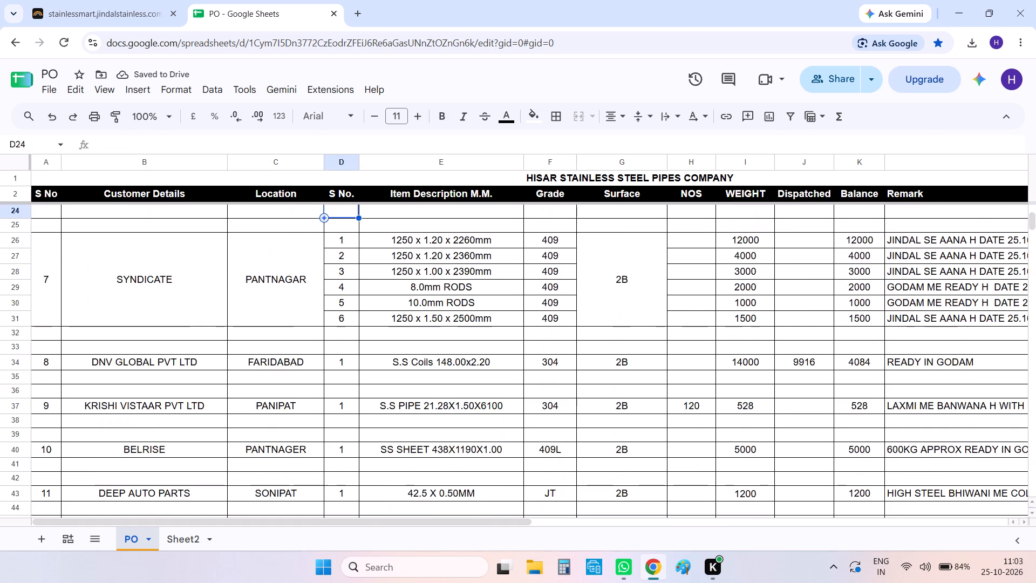
{"action": "key", "text": "Up"}
{"action": "key", "text": "Up"}
{"action": "key", "text": "Up"}
{"action": "key", "text": "Up"}
{"action": "key", "text": "Up"}
{"action": "key", "text": "Up"}
{"action": "key", "text": "Up"}
{"action": "key", "text": "Up"}
{"action": "key", "text": "Up"}
{"action": "key", "text": "Up"}
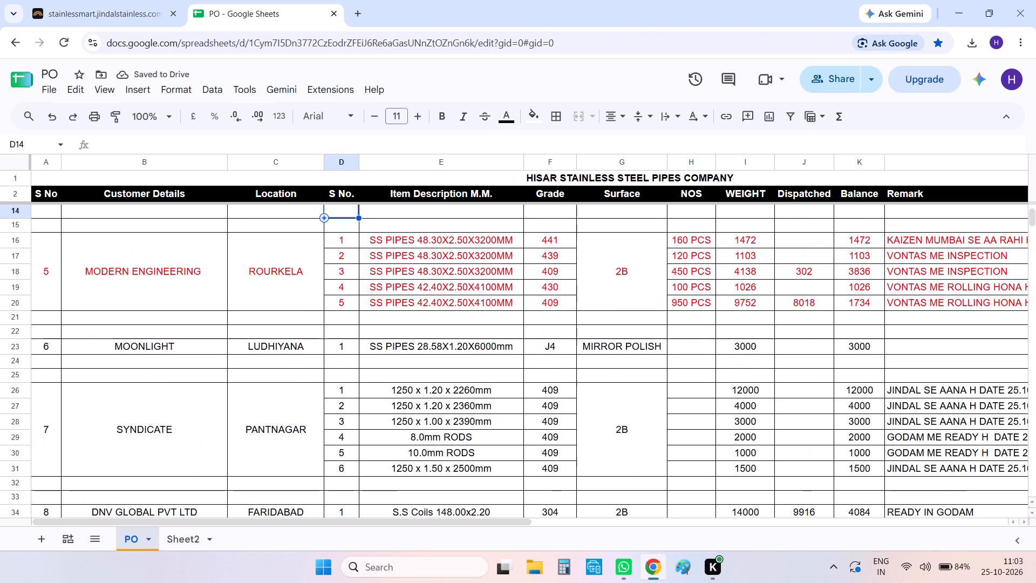
{"action": "key", "text": "Up"}
{"action": "key", "text": "Up"}
{"action": "key", "text": "Up"}
{"action": "key", "text": "Up"}
{"action": "key", "text": "Up"}
{"action": "key", "text": "Up"}
{"action": "key", "text": "Up"}
{"action": "key", "text": "Up"}
{"action": "key", "text": "Up"}
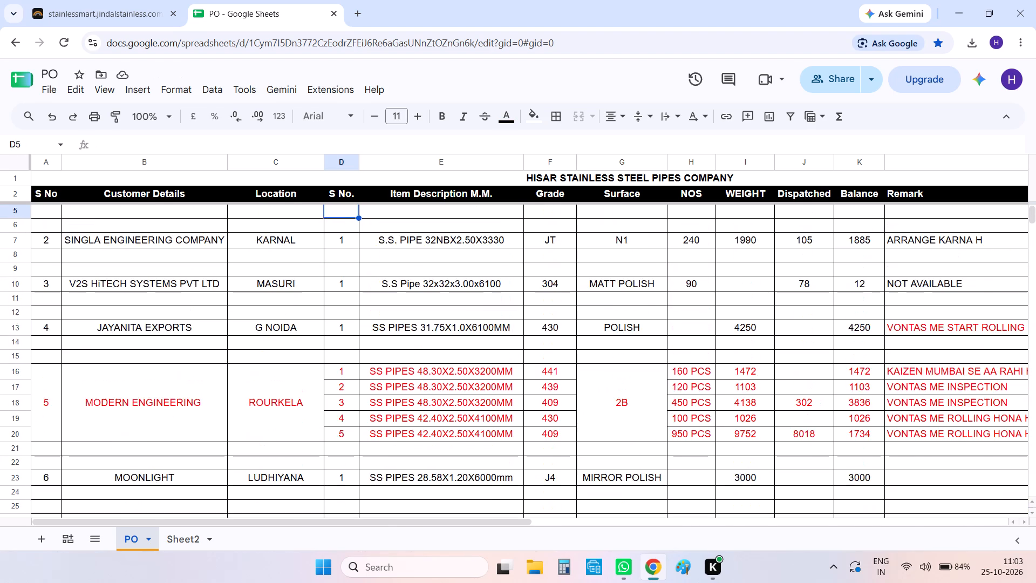
{"action": "key", "text": "Up"}
{"action": "key", "text": "Up"}
{"action": "key", "text": "Up"}
{"action": "key", "text": "Up"}
{"action": "key", "text": "Up"}
{"action": "key", "text": "Down"}
{"action": "key", "text": "Down"}
{"action": "key", "text": "Down"}
{"action": "key", "text": "Down"}
{"action": "key", "text": "Down"}
{"action": "key", "text": "Down"}
{"action": "key", "text": "Down"}
{"action": "key", "text": "Down"}
{"action": "key", "text": "Down"}
{"action": "key", "text": "Down"}
{"action": "key", "text": "Down"}
{"action": "key", "text": "Down"}
{"action": "key", "text": "Down"}
{"action": "key", "text": "Down"}
{"action": "key", "text": "Down"}
{"action": "key", "text": "Down"}
{"action": "key", "text": "Down"}
{"action": "key", "text": "Down"}
{"action": "key", "text": "Down"}
{"action": "key", "text": "Down"}
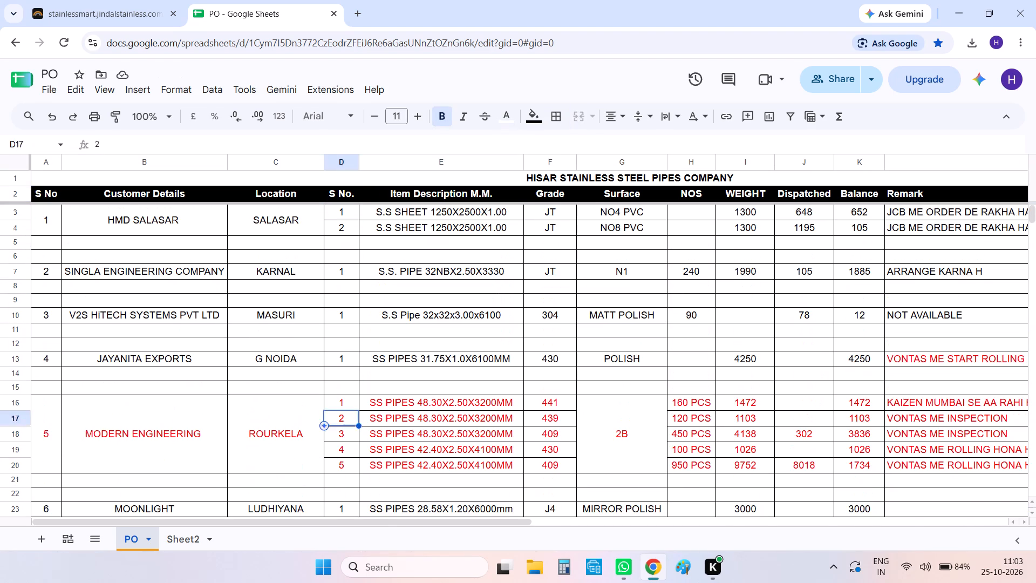
{"action": "key", "text": "Down"}
{"action": "key", "text": "Down"}
{"action": "key", "text": "Down"}
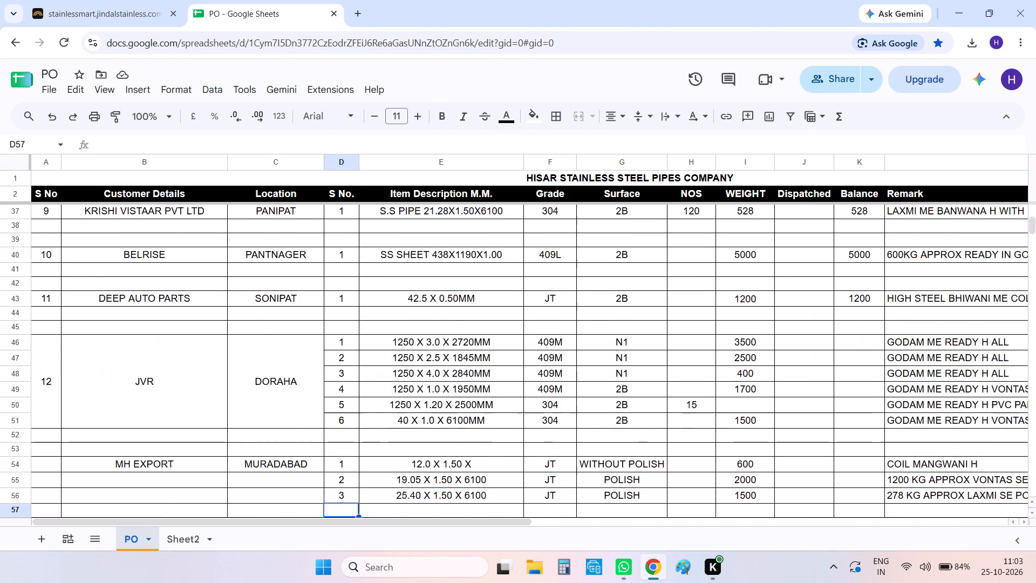
{"action": "key", "text": "Down"}
{"action": "key", "text": "Down"}
Merge the MH EXPORT order's location cells C54:C56 across its three item rows.
{"action": "key", "text": "Up"}
{"action": "key", "text": "Up"}
{"action": "key", "text": "Up"}
{"action": "key", "text": "Left"}
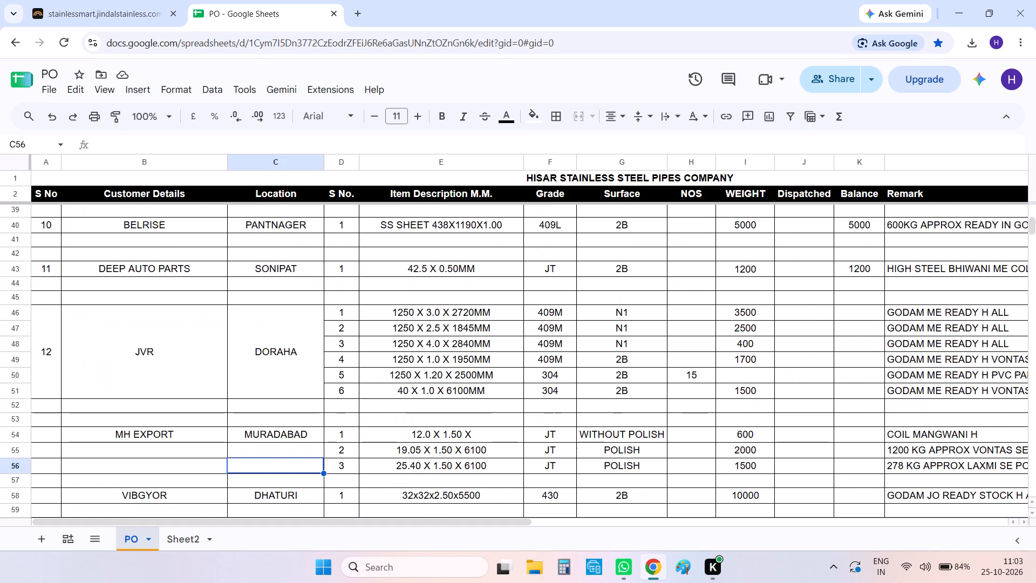
{"action": "key", "text": "Left"}
{"action": "key", "text": "Up"}
{"action": "key", "text": "Right"}
{"action": "key", "text": "Up"}
{"action": "key", "text": "shift+Down"}
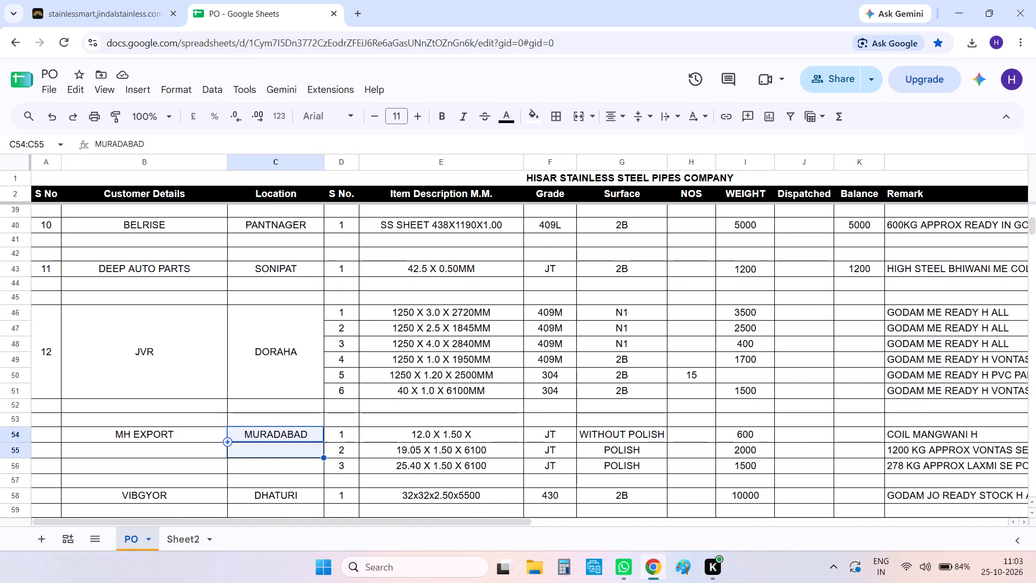
{"action": "key", "text": "shift+Down"}
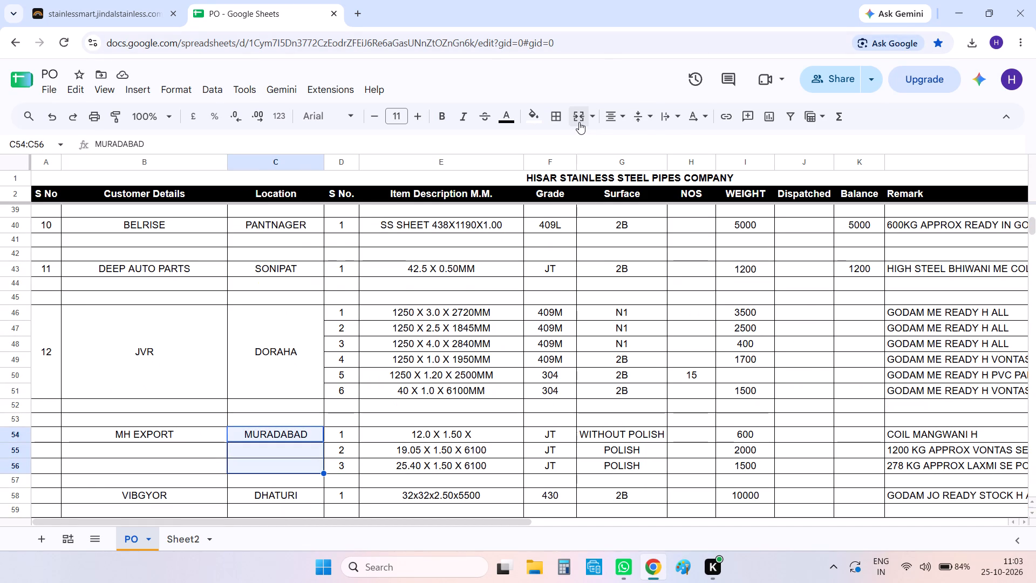
{"action": "left_click", "coordinate": [579, 122]}
Merge the MH EXPORT customer name cells B54:B56 across its three item rows.
{"action": "key", "text": "Left"}
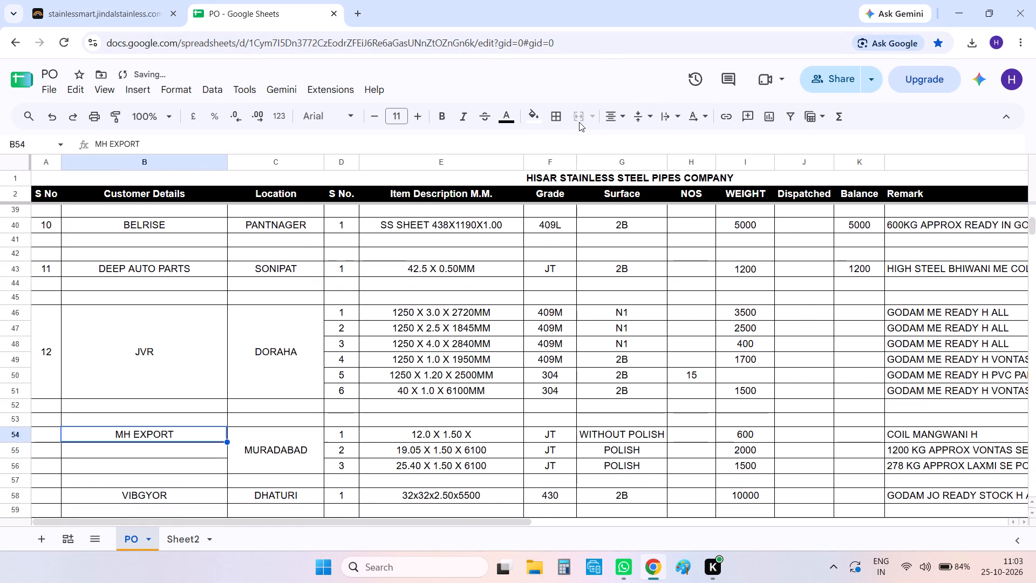
{"action": "key", "text": "shift+Down"}
{"action": "key", "text": "shift+Down"}
{"action": "left_click", "coordinate": [579, 122]}
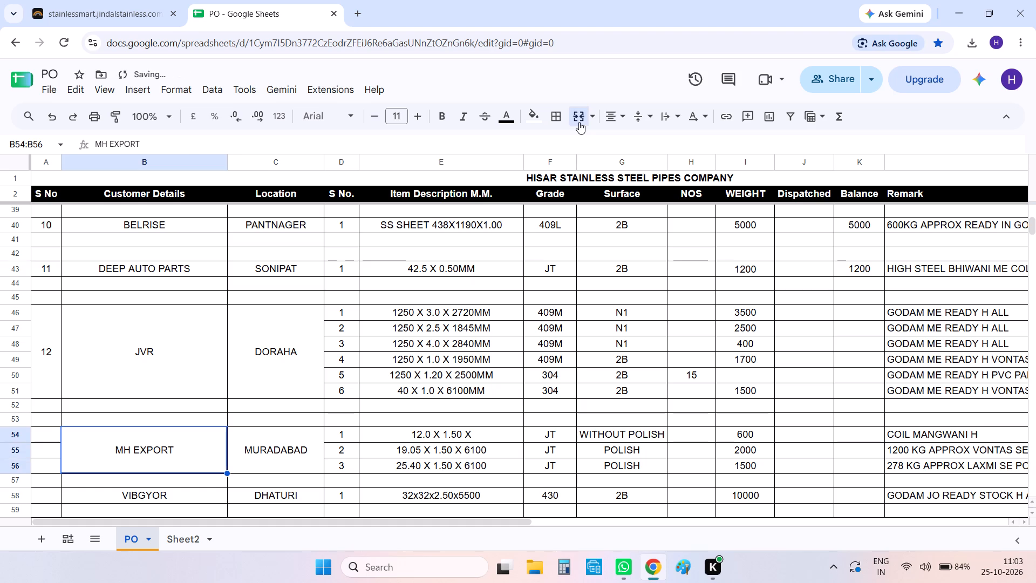
Merge the MH EXPORT order's S No cells A54:A56 and number the order 13.
{"action": "key", "text": "Left"}
{"action": "key", "text": "shift+Down"}
{"action": "key", "text": "shift+Down"}
{"action": "left_click", "coordinate": [579, 122]}
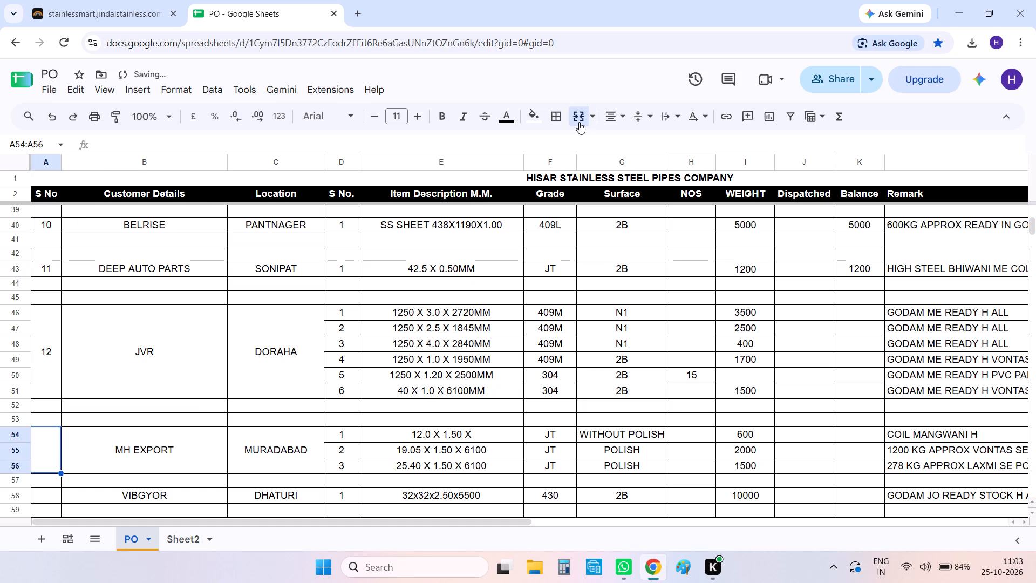
{"action": "type", "text": "13"}
{"action": "key", "text": "Down"}
Number the VIBGYOR order 14 in the S No column.
{"action": "key", "text": "Down"}
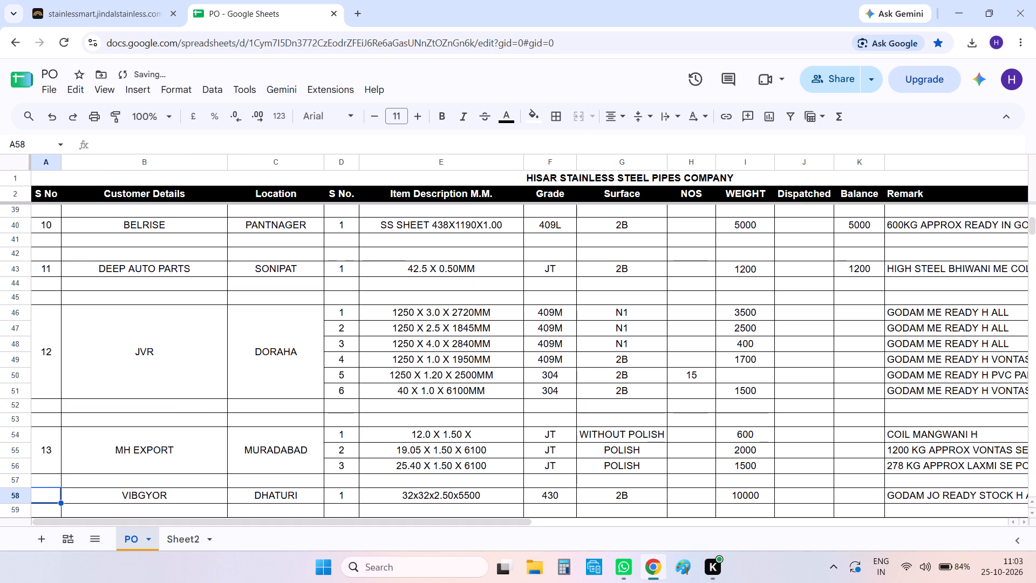
{"action": "type", "text": "14"}
{"action": "key", "text": "Down"}
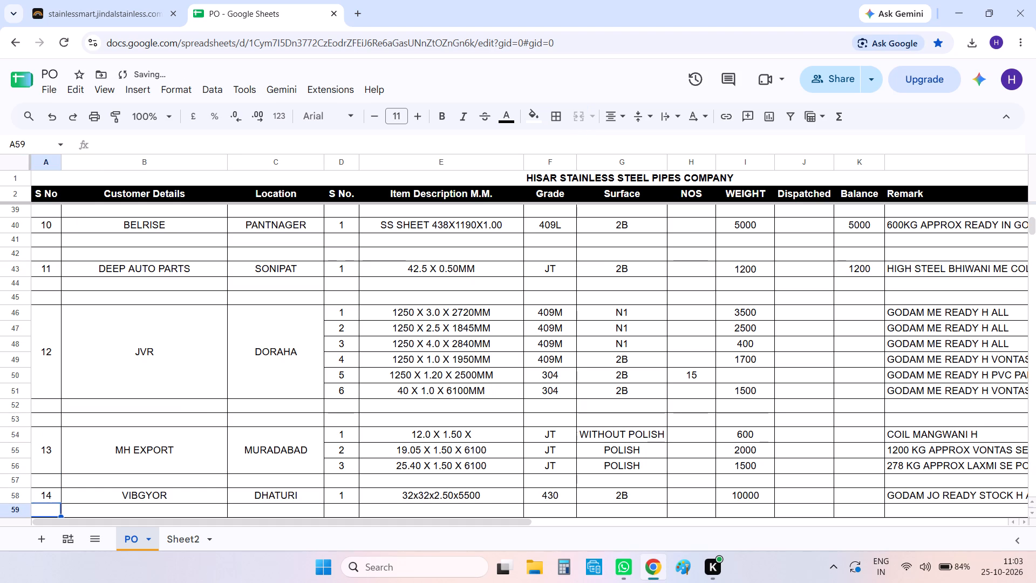
{"action": "key", "text": "Up"}
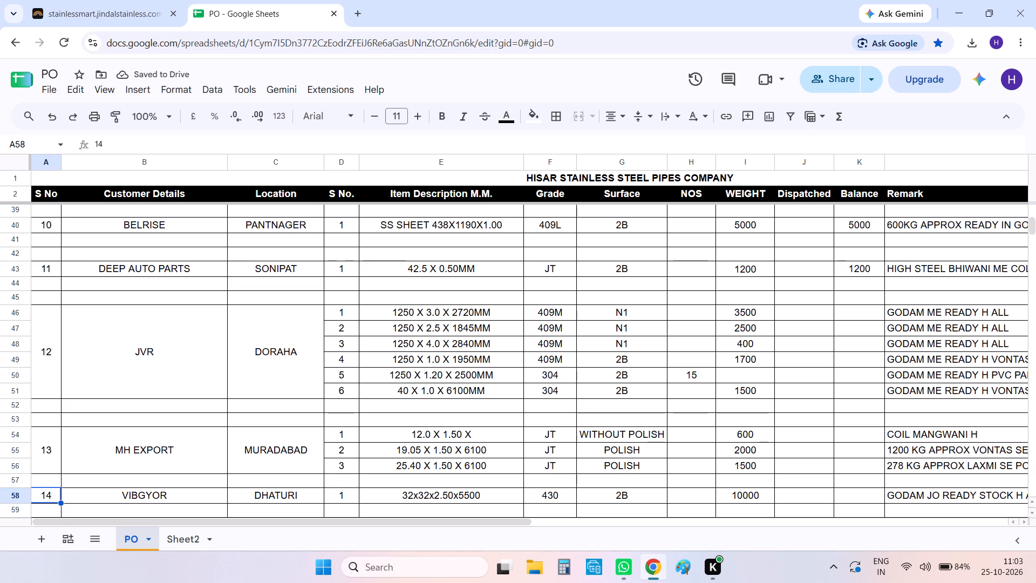
Insert one blank row above row 57, between the MH EXPORT and VIBGYOR orders.
{"action": "left_click", "coordinate": [12, 478]}
{"action": "right_click", "coordinate": [12, 478]}
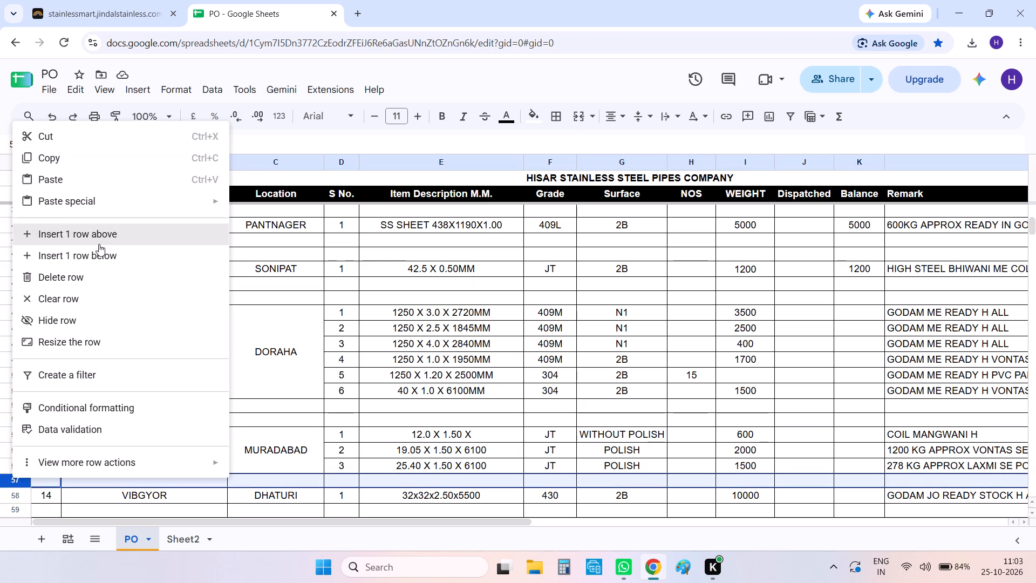
{"action": "left_click", "coordinate": [89, 238]}
Check the rows below the VIBGYOR order for any further entries.
{"action": "key", "text": "Down"}
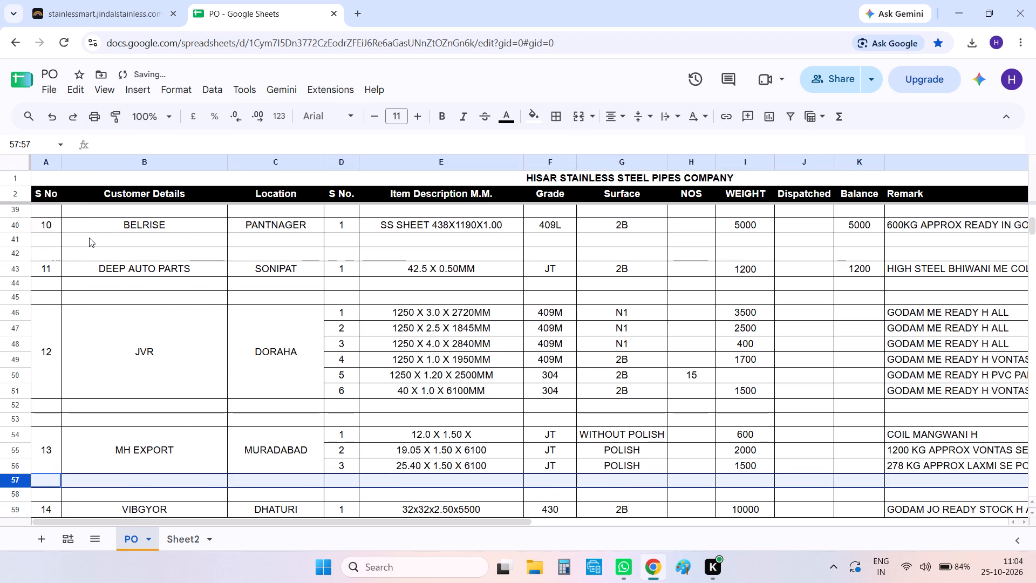
{"action": "key", "text": "Down"}
{"action": "key", "text": "Down"}
{"action": "key", "text": "Down"}
{"action": "key", "text": "Down"}
{"action": "key", "text": "Down"}
{"action": "key", "text": "Down"}
{"action": "key", "text": "Down"}
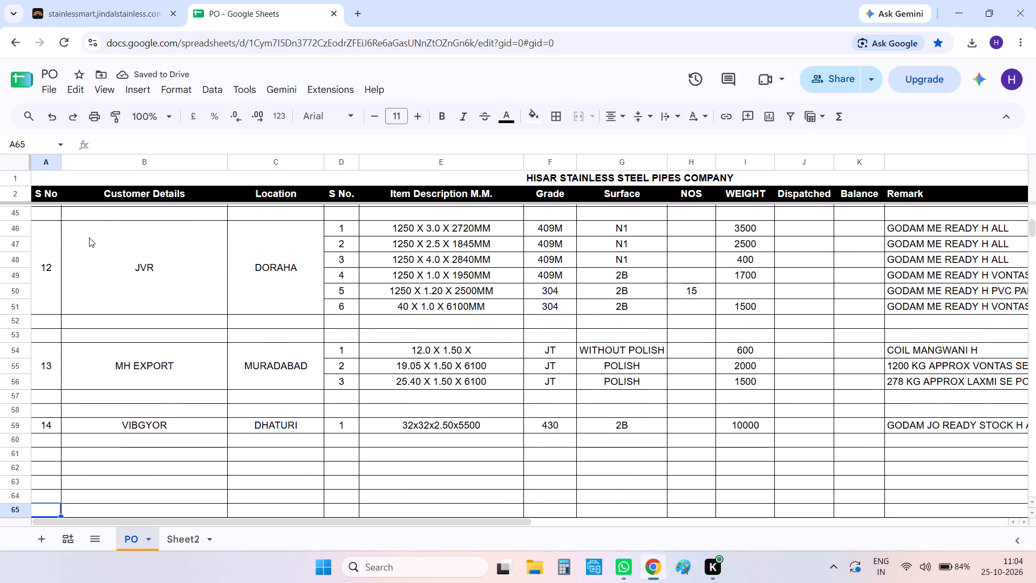
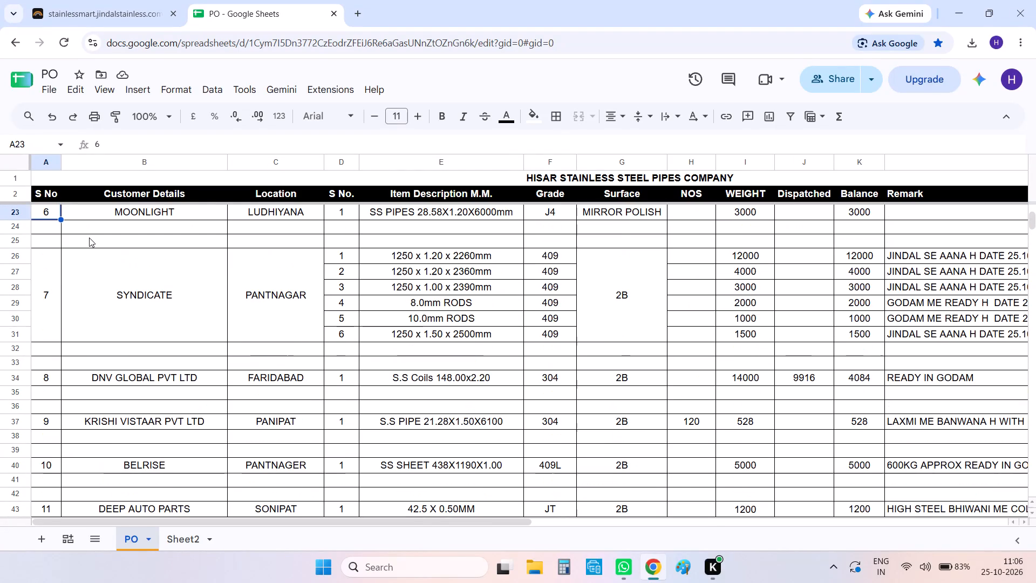
Review the orders from HMD SALASAR down to DEEP AUTO PARTS, checking the S No numbering and the blank-row spacing between them.
{"action": "key", "text": "Up"}
{"action": "key", "text": "Up"}
{"action": "key", "text": "Up"}
{"action": "key", "text": "Up"}
{"action": "key", "text": "Up"}
{"action": "key", "text": "Up"}
{"action": "key", "text": "Up"}
{"action": "key", "text": "Up"}
{"action": "key", "text": "Up"}
{"action": "key", "text": "Up"}
{"action": "key", "text": "Up"}
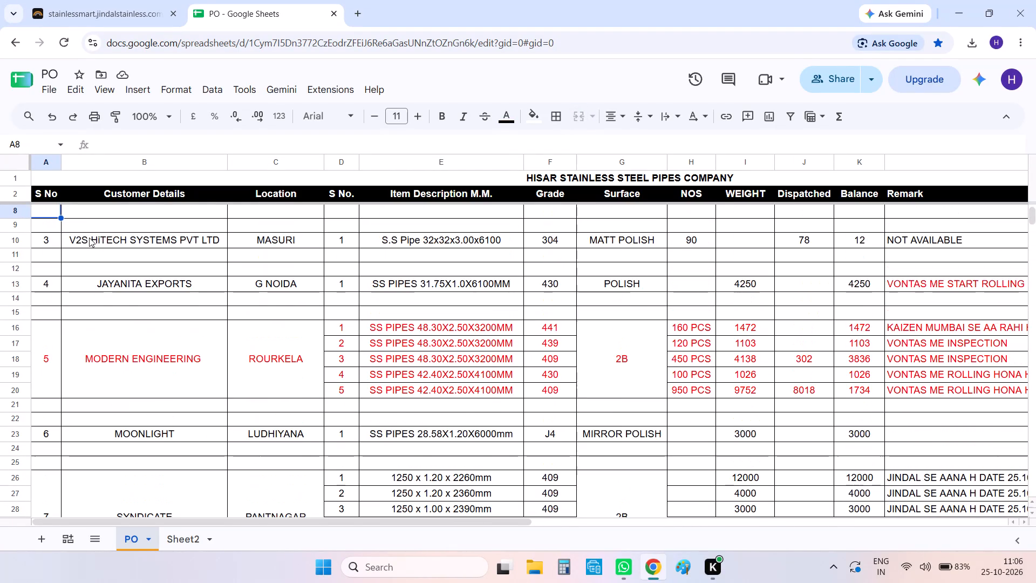
{"action": "key", "text": "Up"}
{"action": "key", "text": "Up"}
{"action": "key", "text": "Up"}
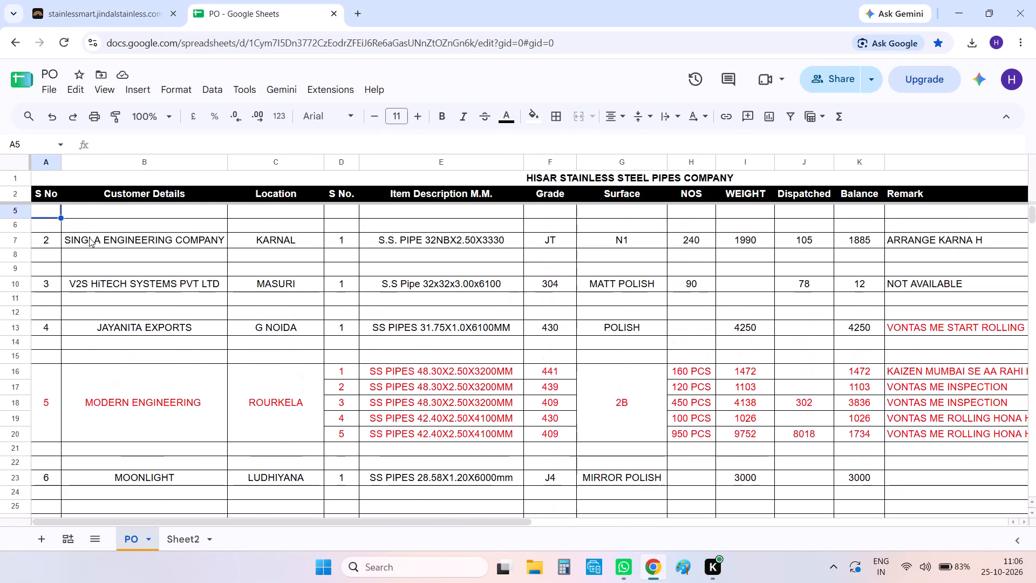
{"action": "key", "text": "Up"}
{"action": "key", "text": "Up"}
{"action": "key", "text": "Down"}
{"action": "key", "text": "Down"}
{"action": "key", "text": "Down"}
{"action": "key", "text": "Down"}
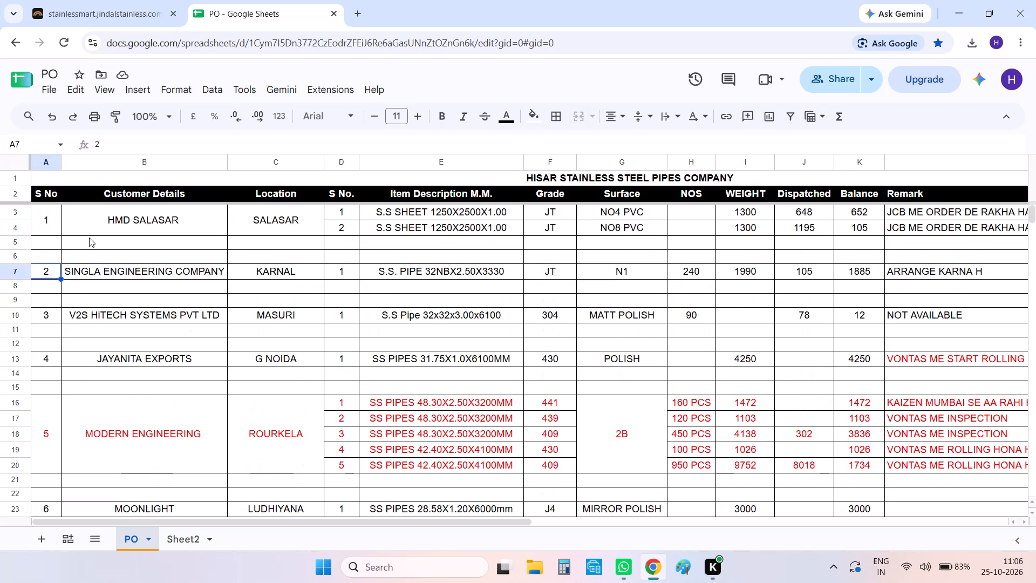
{"action": "key", "text": "Down"}
{"action": "key", "text": "Down"}
{"action": "key", "text": "Down"}
{"action": "key", "text": "Down"}
{"action": "key", "text": "Down"}
{"action": "key", "text": "Down"}
{"action": "key", "text": "Down"}
{"action": "key", "text": "Down"}
{"action": "key", "text": "Down"}
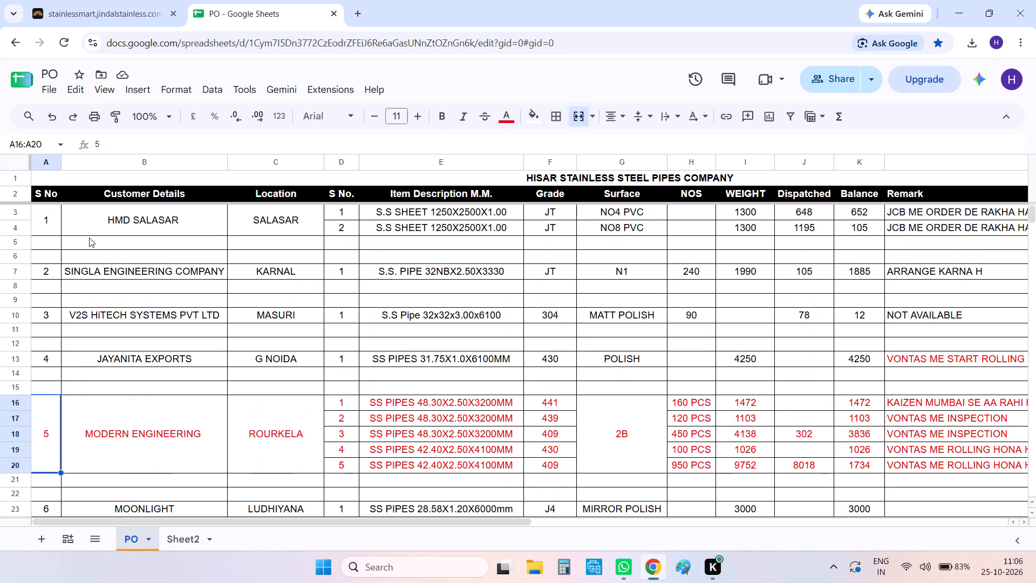
{"action": "key", "text": "Down"}
{"action": "key", "text": "Down"}
{"action": "key", "text": "Down"}
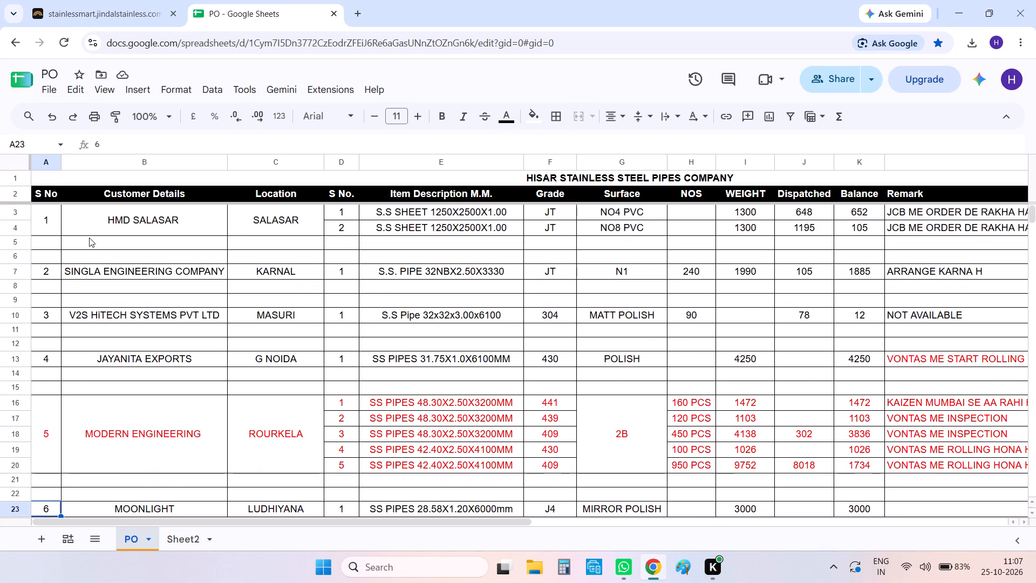
{"action": "key", "text": "Down"}
{"action": "key", "text": "Down"}
{"action": "key", "text": "Down"}
{"action": "key", "text": "Down"}
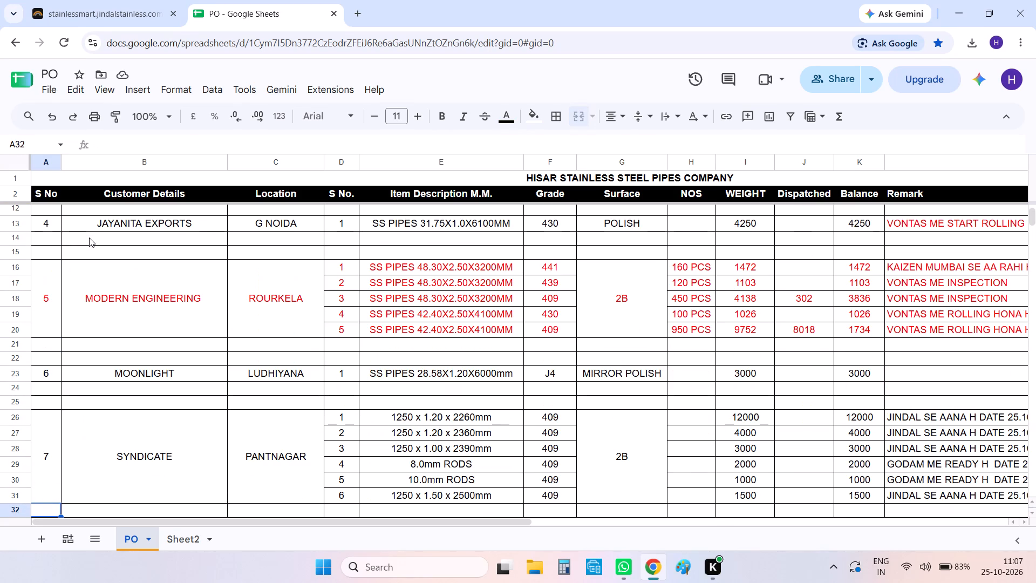
{"action": "key", "text": "Down"}
{"action": "key", "text": "Down"}
{"action": "key", "text": "Down"}
{"action": "key", "text": "Down"}
{"action": "key", "text": "Down"}
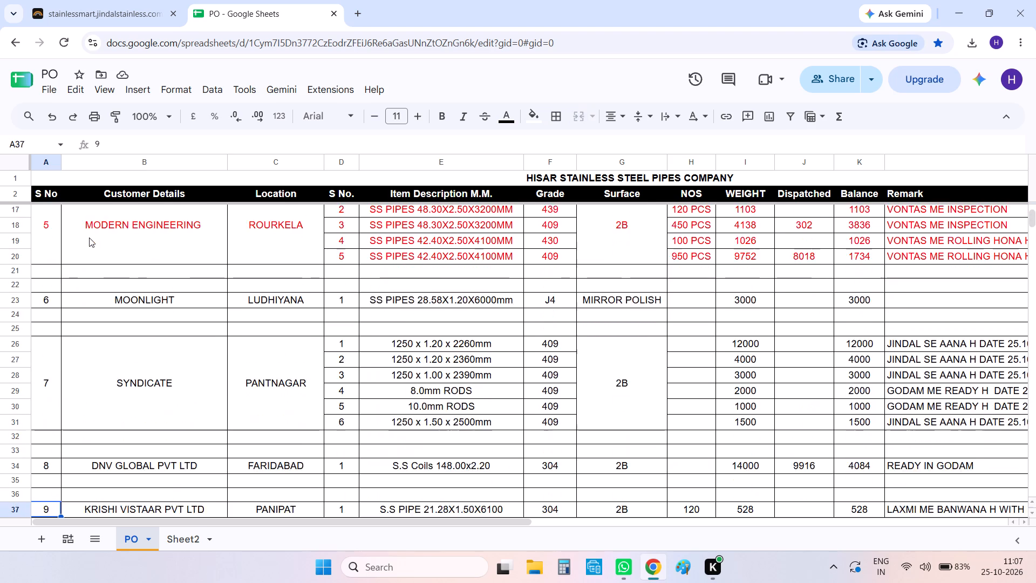
{"action": "key", "text": "Down"}
{"action": "key", "text": "Down"}
{"action": "key", "text": "Down"}
{"action": "key", "text": "Down"}
{"action": "key", "text": "Down"}
{"action": "key", "text": "Down"}
{"action": "key", "text": "Down"}
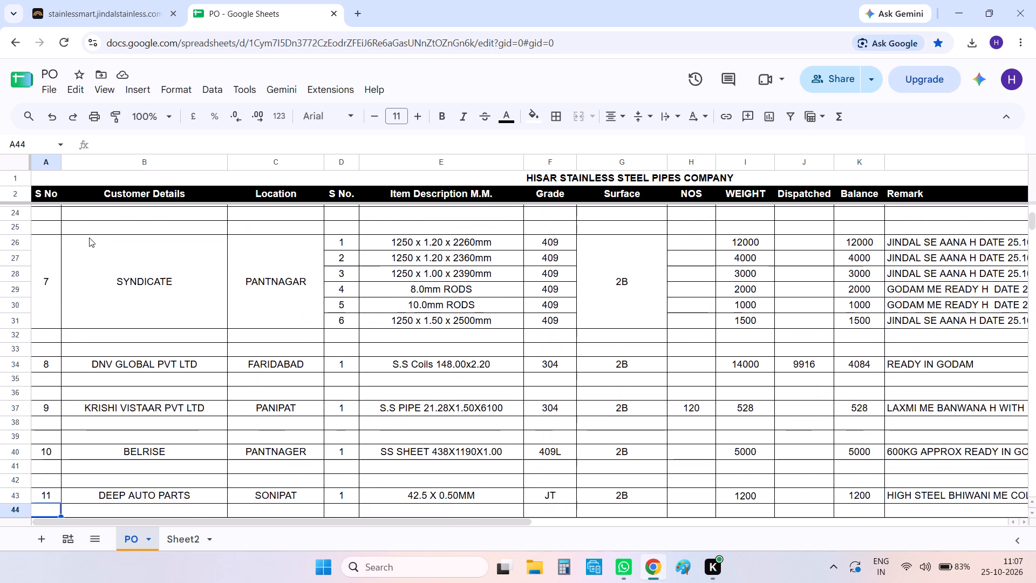
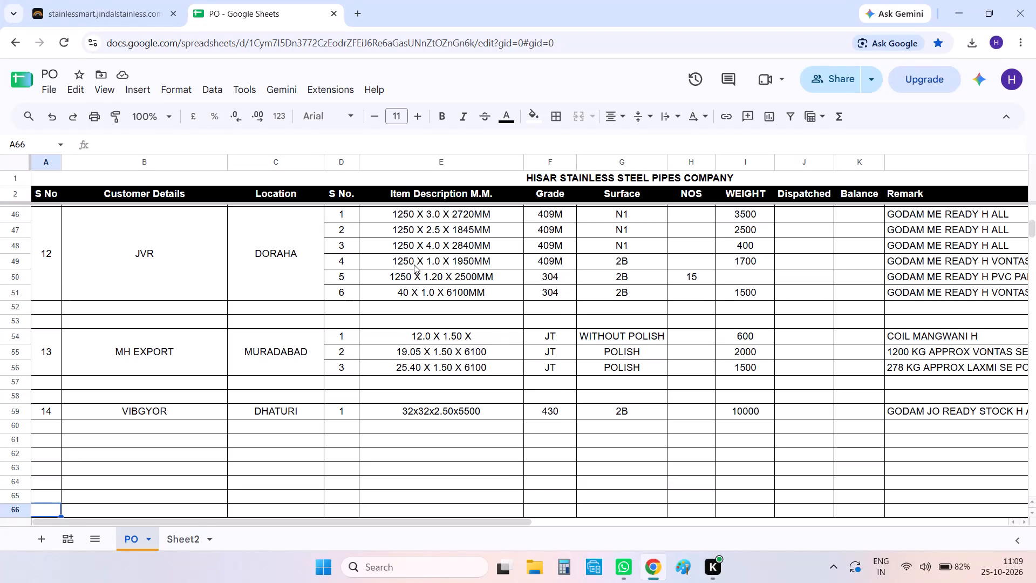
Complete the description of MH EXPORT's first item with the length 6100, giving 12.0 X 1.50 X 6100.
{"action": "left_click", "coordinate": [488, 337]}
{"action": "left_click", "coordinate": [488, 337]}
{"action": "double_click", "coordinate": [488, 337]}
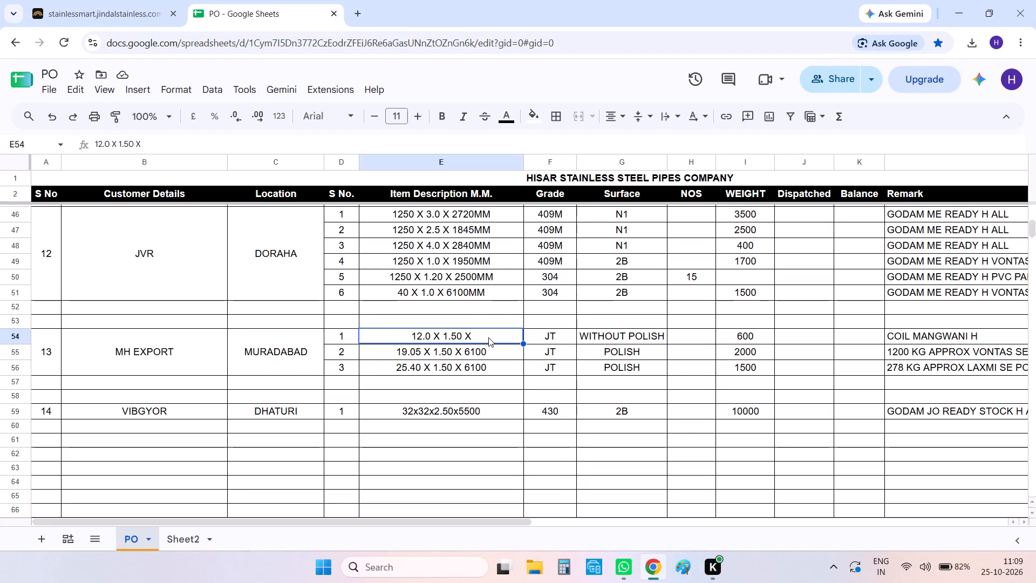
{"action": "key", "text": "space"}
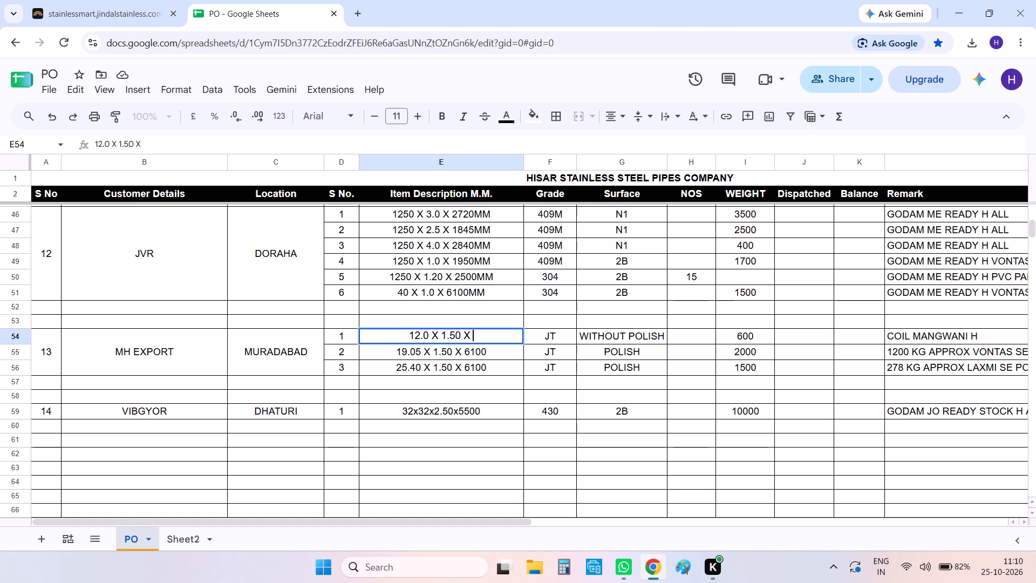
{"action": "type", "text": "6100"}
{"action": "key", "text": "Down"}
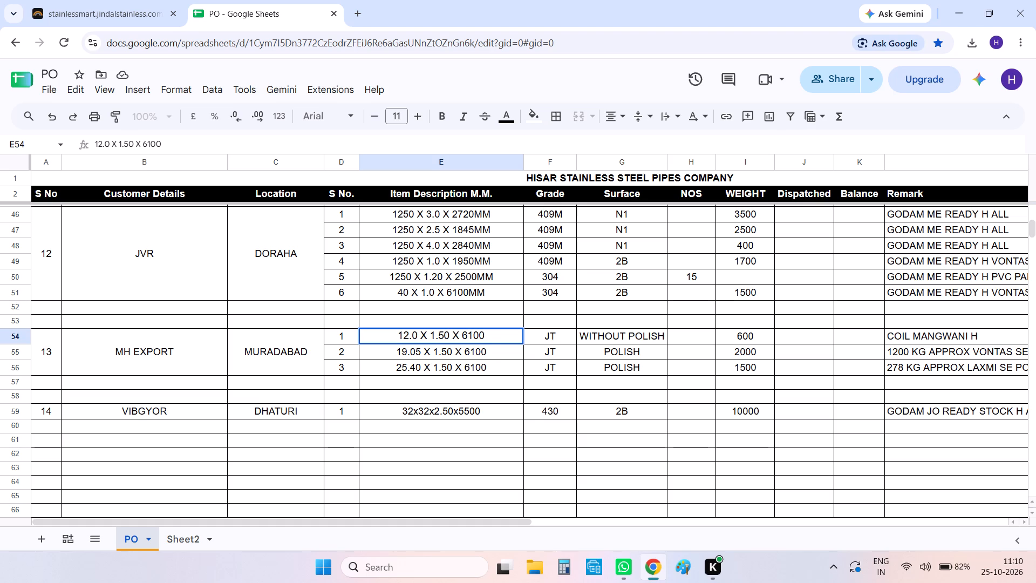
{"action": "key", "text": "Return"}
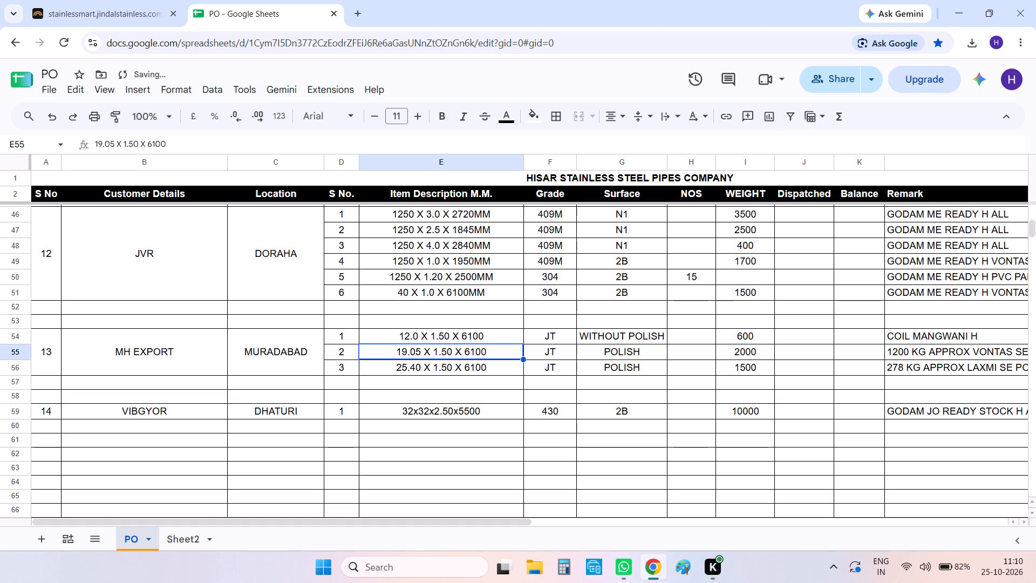
Shorten the description of MH EXPORT's first item to 12.0 X 1.50, removing the length and its X separator.
{"action": "key", "text": "Up"}
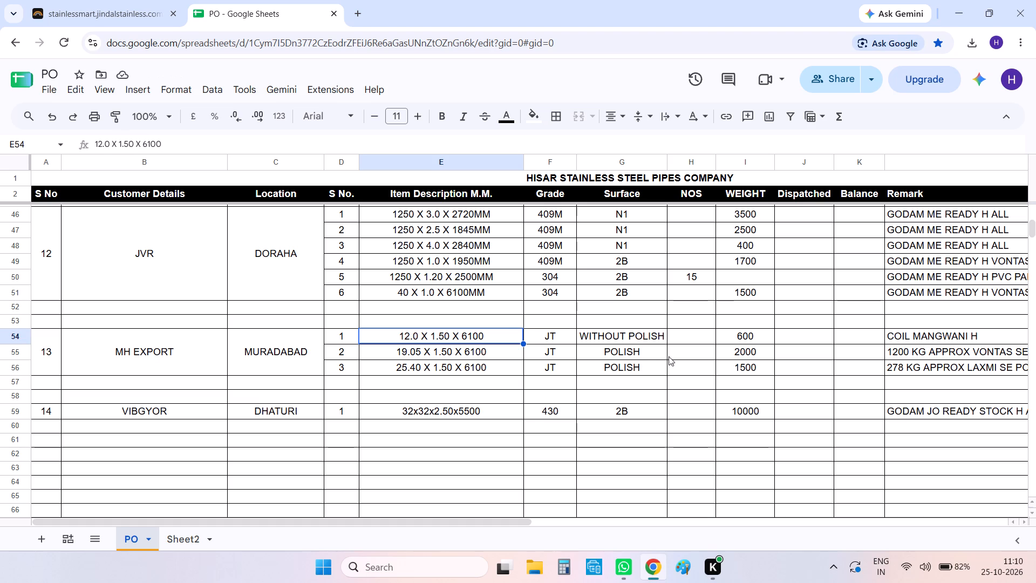
{"action": "double_click", "coordinate": [503, 332]}
{"action": "key", "text": "BackSpace"}
{"action": "key", "text": "BackSpace"}
{"action": "key", "text": "BackSpace"}
{"action": "key", "text": "BackSpace"}
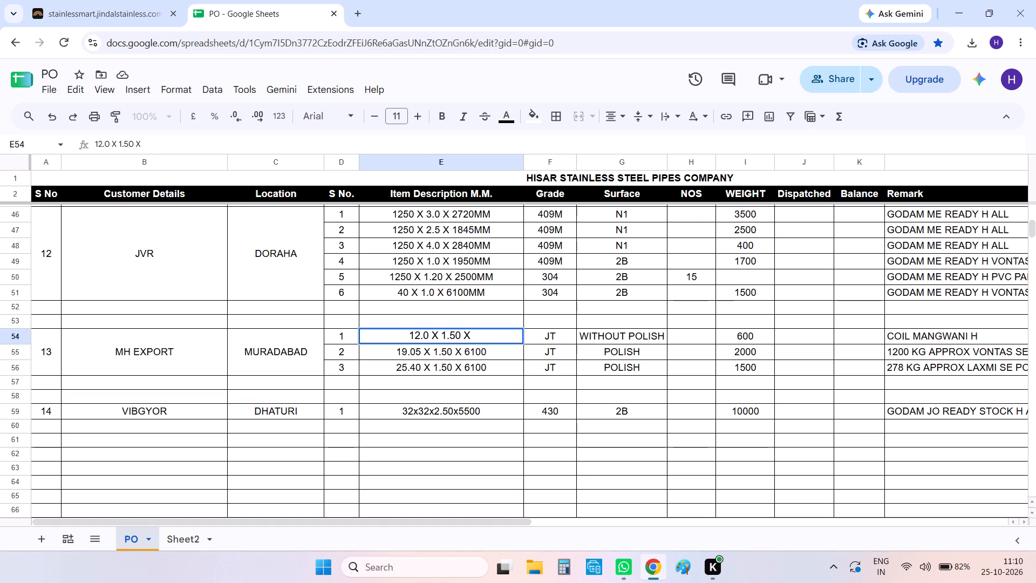
{"action": "key", "text": "BackSpace"}
{"action": "key", "text": "BackSpace"}
{"action": "key", "text": "BackSpace"}
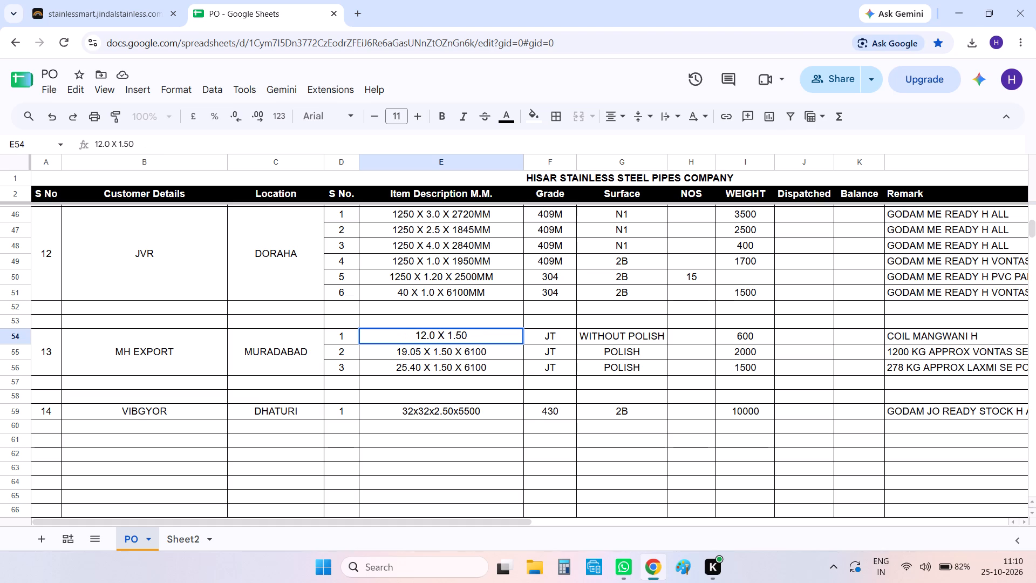
{"action": "key", "text": "Return"}
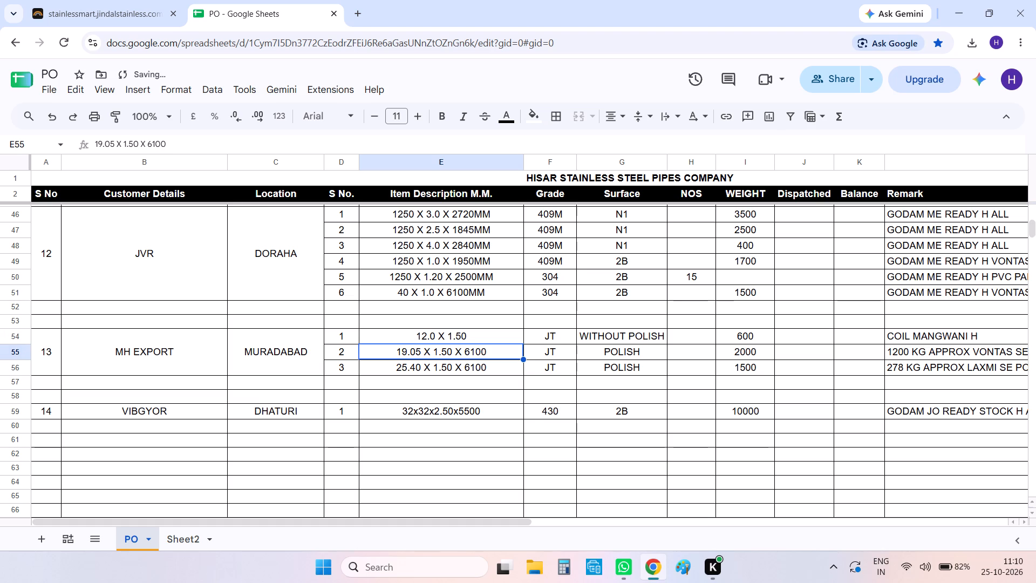
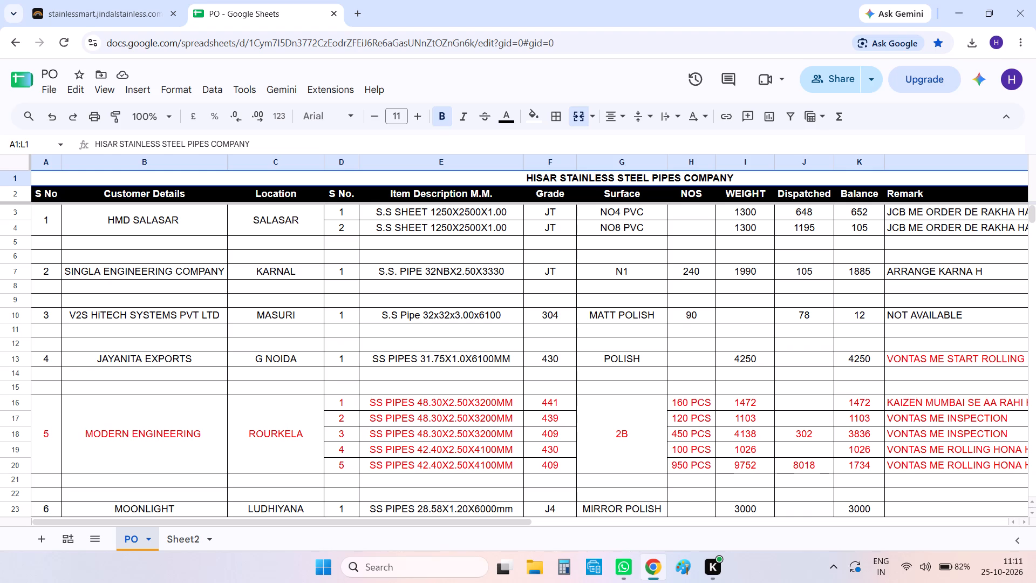
Set the weights of HMD SALASAR's two sheet items to 2000 for the first and 3000 for the second.
{"action": "key", "text": "Up"}
{"action": "key", "text": "Up"}
{"action": "key", "text": "Up"}
{"action": "key", "text": "Up"}
{"action": "key", "text": "Right"}
{"action": "key", "text": "Right"}
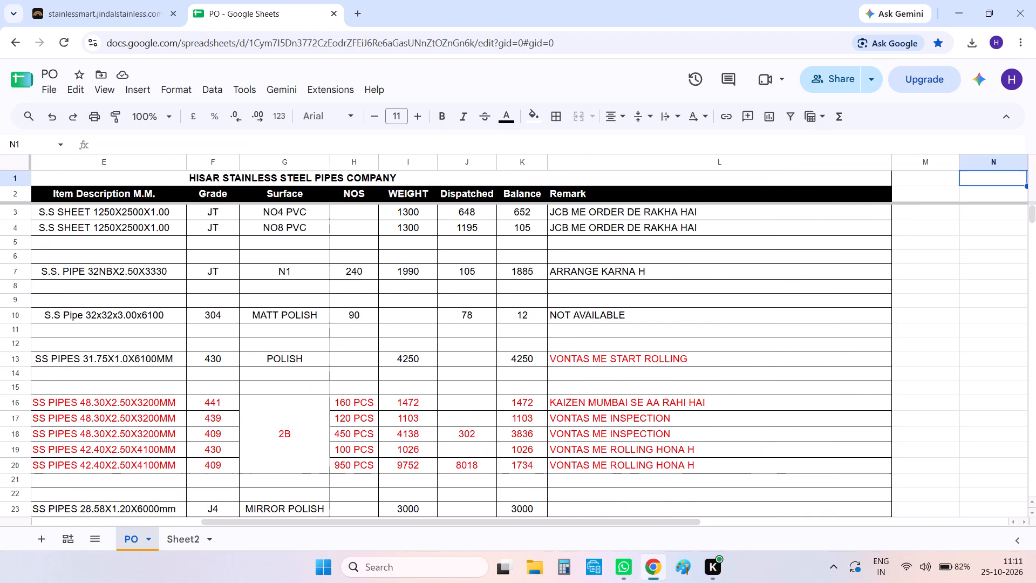
{"action": "key", "text": "Left"}
{"action": "key", "text": "Left"}
{"action": "key", "text": "Left"}
{"action": "key", "text": "Right"}
{"action": "key", "text": "Down"}
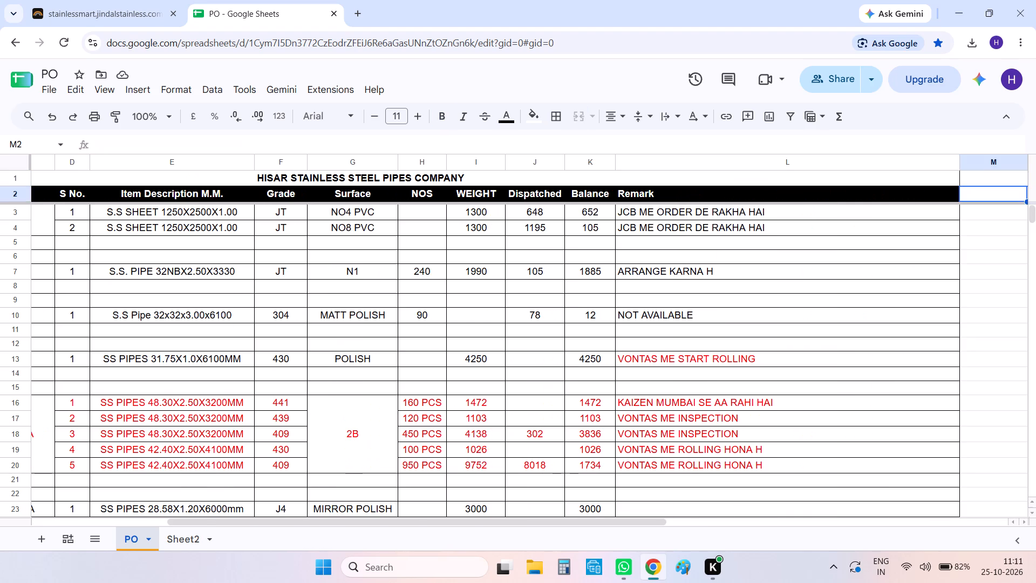
{"action": "key", "text": "Down"}
{"action": "key", "text": "Left"}
{"action": "key", "text": "Left"}
{"action": "key", "text": "Left"}
{"action": "key", "text": "Left"}
{"action": "key", "text": "Left"}
{"action": "key", "text": "Left"}
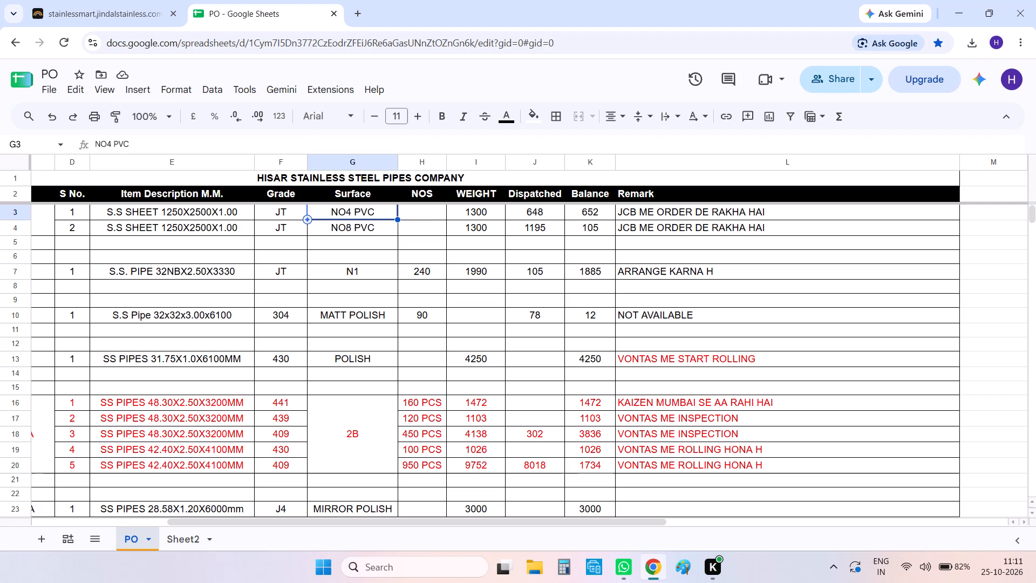
{"action": "key", "text": "Left"}
{"action": "key", "text": "Left"}
{"action": "key", "text": "Left"}
{"action": "key", "text": "Right"}
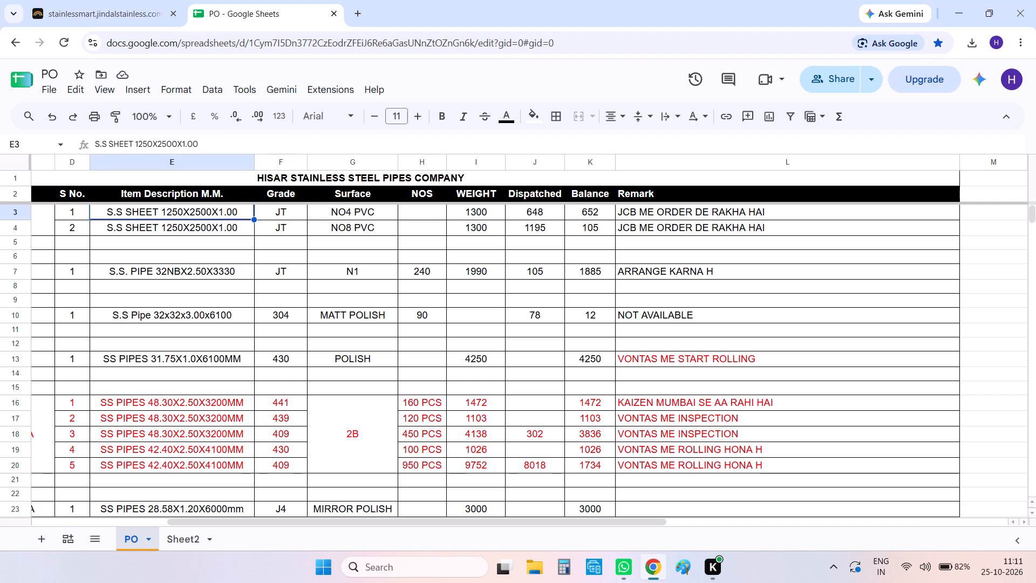
{"action": "key", "text": "Down"}
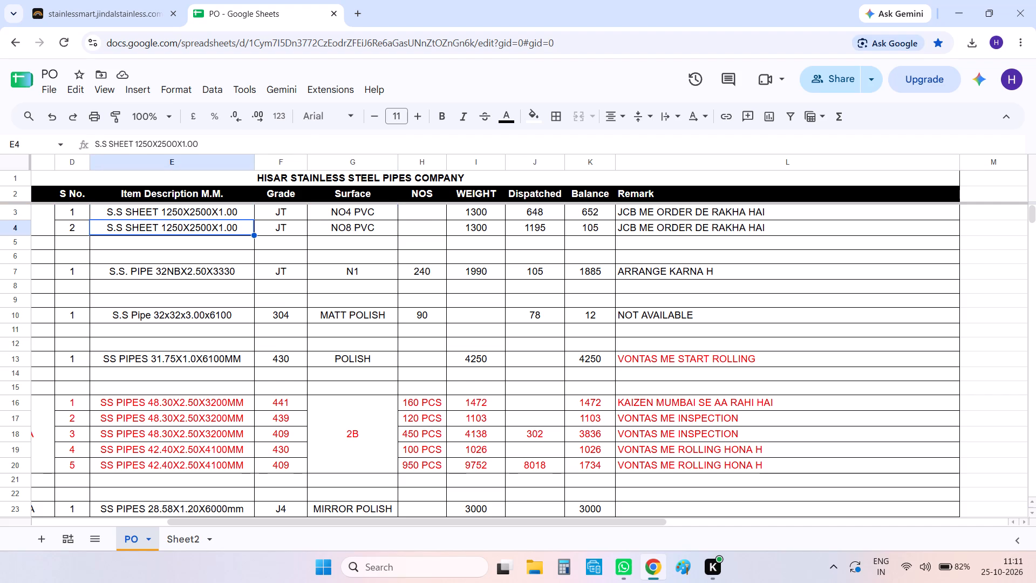
{"action": "key", "text": "Right"}
{"action": "key", "text": "Right"}
{"action": "key", "text": "Right"}
{"action": "key", "text": "Right"}
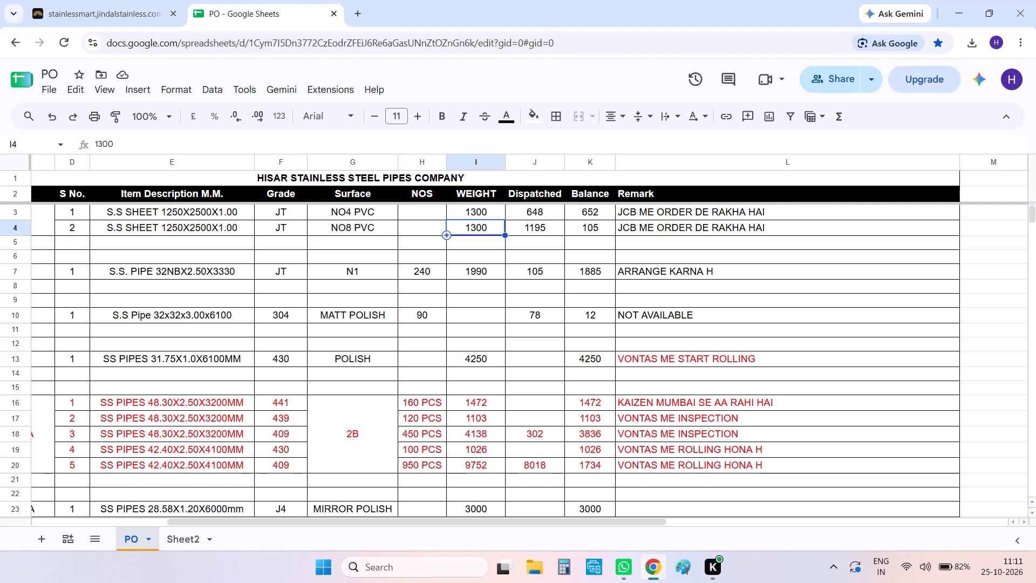
{"action": "key", "text": "Up"}
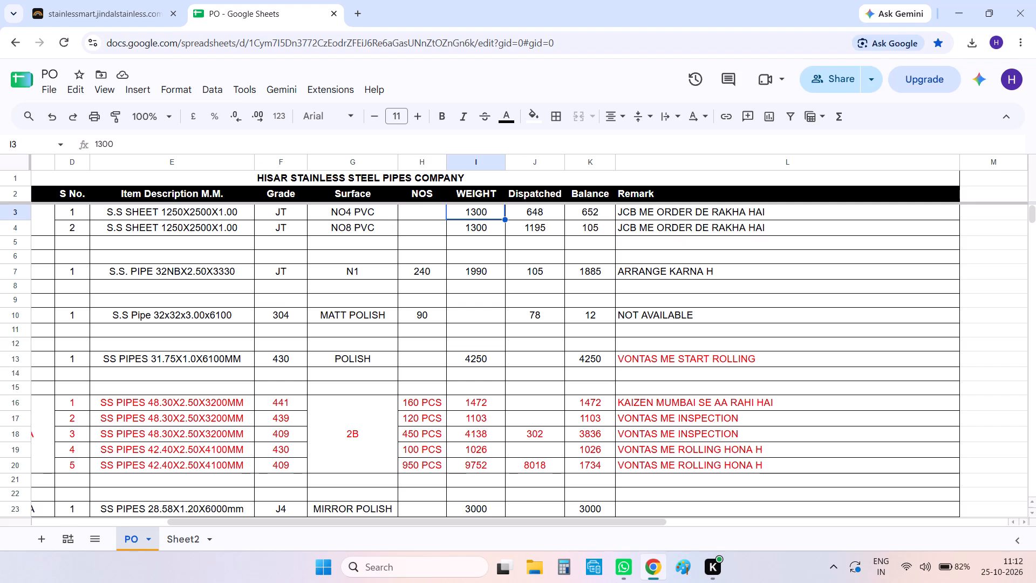
{"action": "type", "text": "2000"}
{"action": "key", "text": "Down"}
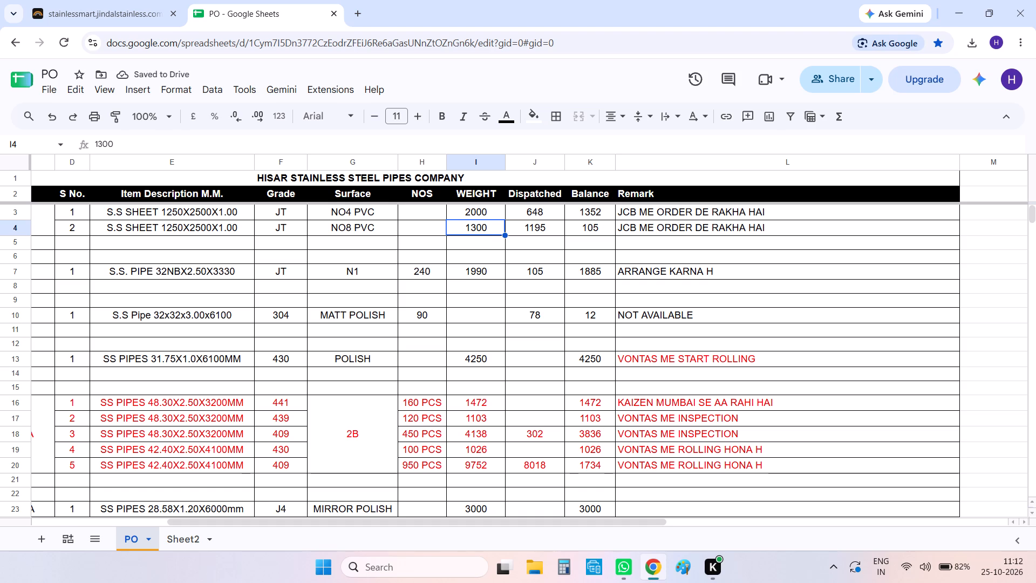
{"action": "type", "text": "3000"}
{"action": "key", "text": "Down"}
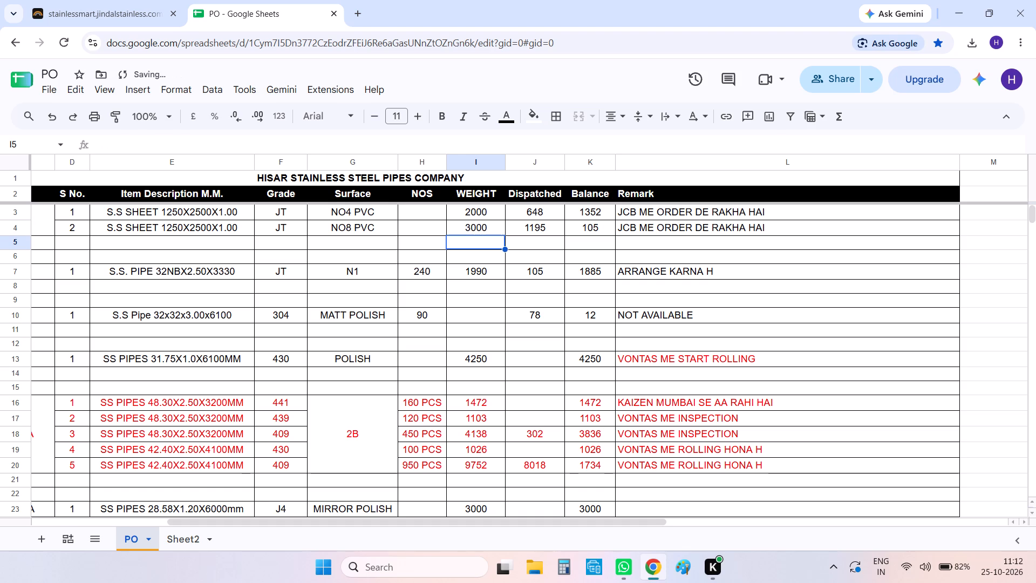
Enter item number 3 in the empty row directly below HMD SALASAR's second item.
{"action": "key", "text": "Left"}
{"action": "key", "text": "Left"}
{"action": "key", "text": "Left"}
{"action": "key", "text": "Left"}
{"action": "key", "text": "Left"}
{"action": "key", "text": "Left"}
{"action": "key", "text": "Left"}
{"action": "key", "text": "Left"}
{"action": "key", "text": "Left"}
{"action": "key", "text": "Right"}
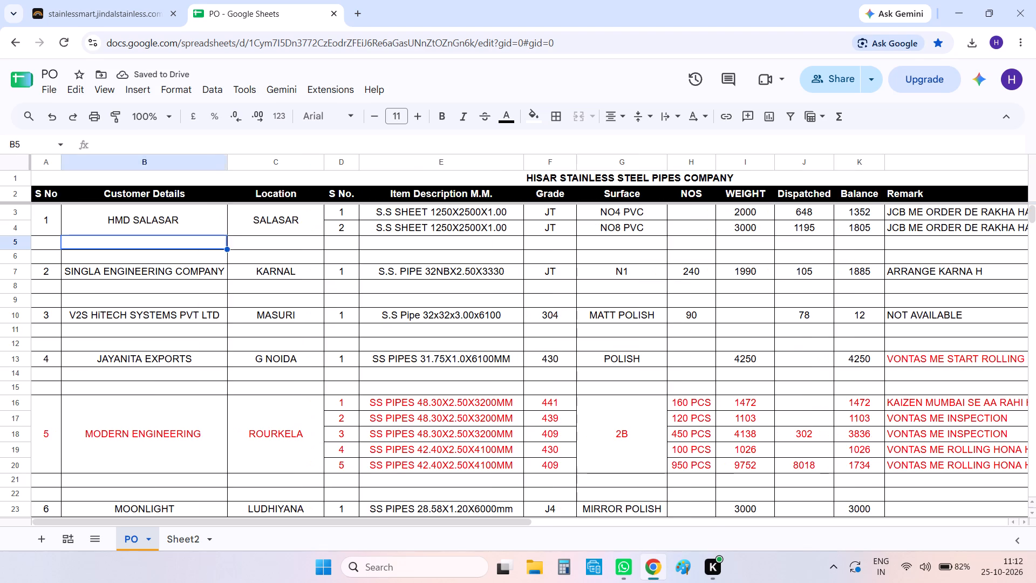
{"action": "key", "text": "Right"}
{"action": "key", "text": "Right"}
{"action": "key", "text": "Right"}
{"action": "key", "text": "Left"}
{"action": "key", "text": "3"}
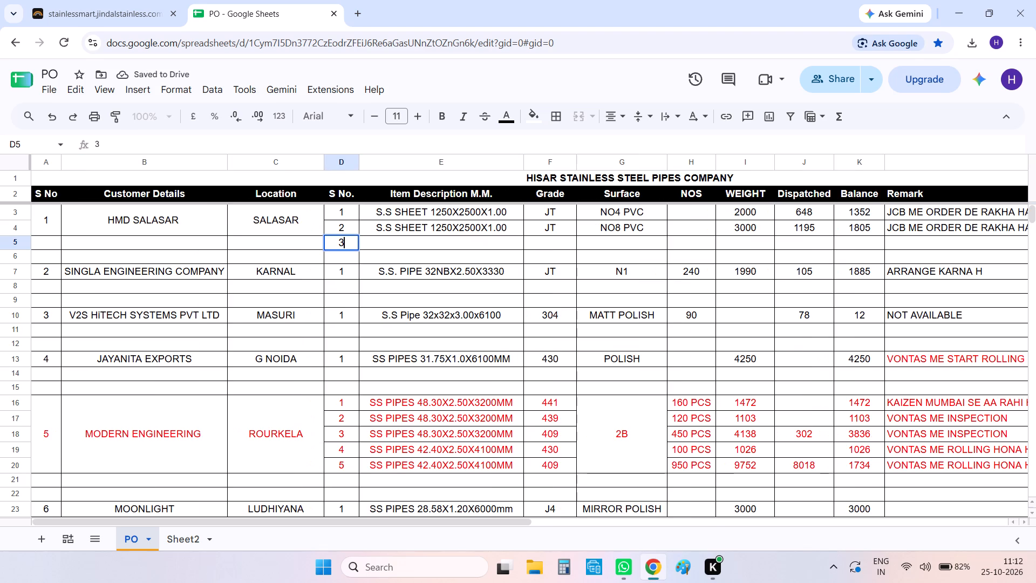
{"action": "key", "text": "Right"}
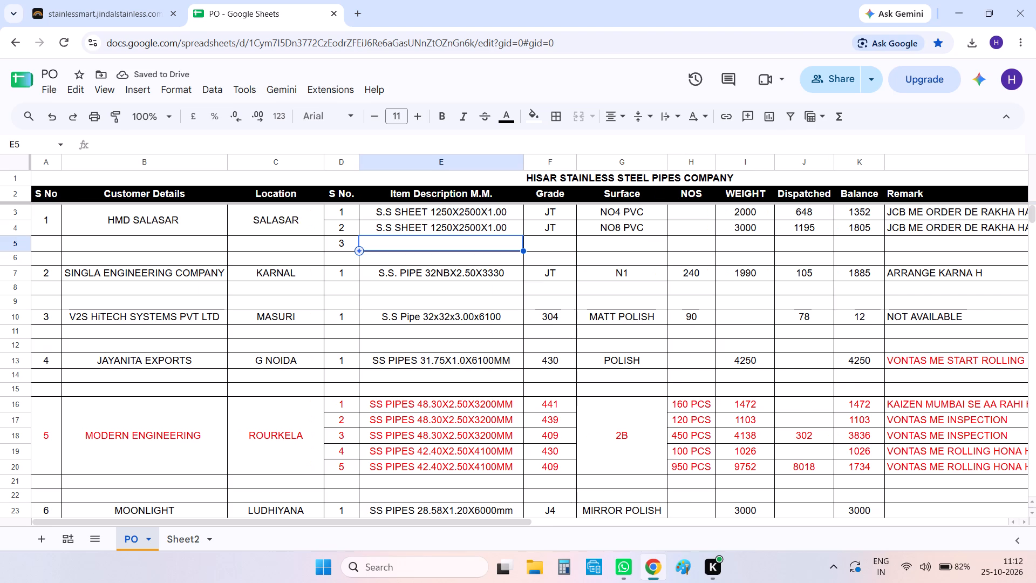
Set the grade of HMD SALASAR's first and second items to 202.
{"action": "key", "text": "Right"}
{"action": "key", "text": "Up"}
{"action": "key", "text": "Up"}
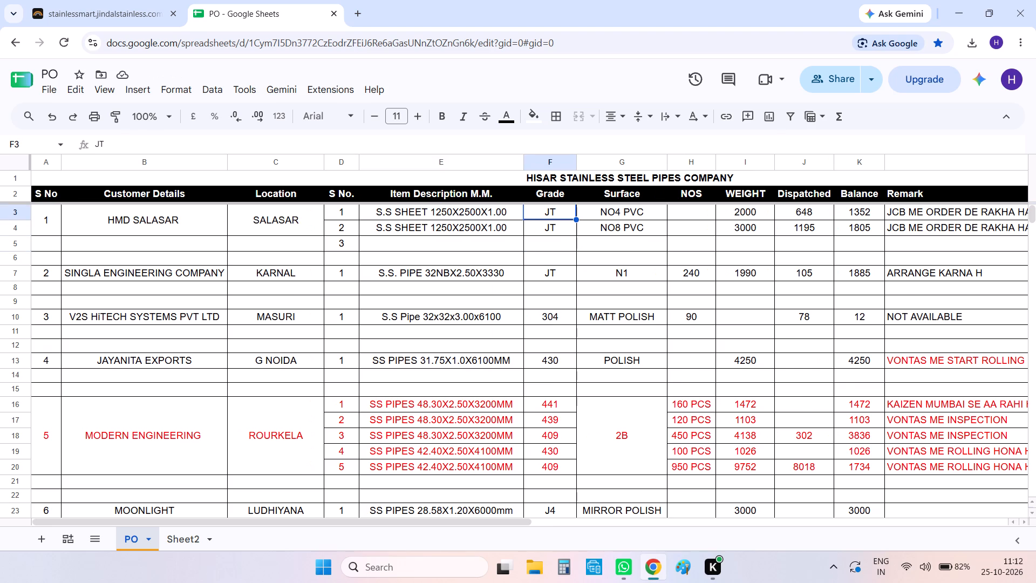
{"action": "type", "text": "202"}
{"action": "key", "text": "Down"}
{"action": "type", "text": "202"}
{"action": "key", "text": "Down"}
Change the thickness in HMD SALASAR's first item description to 1.50, giving S.S SHEET 1250X2500X1.50.
{"action": "key", "text": "Left"}
{"action": "key", "text": "Left"}
{"action": "key", "text": "Right"}
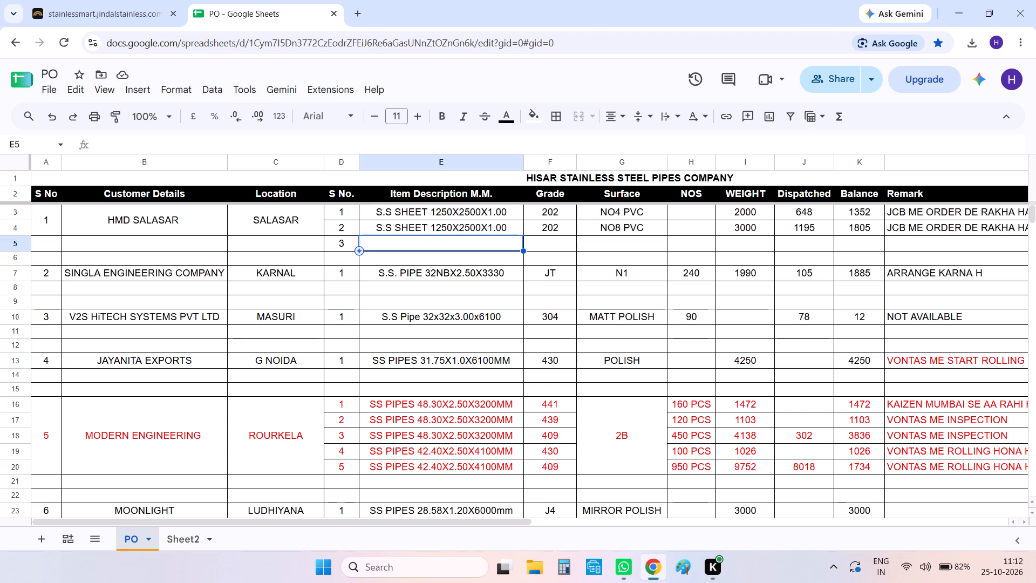
{"action": "key", "text": "Up"}
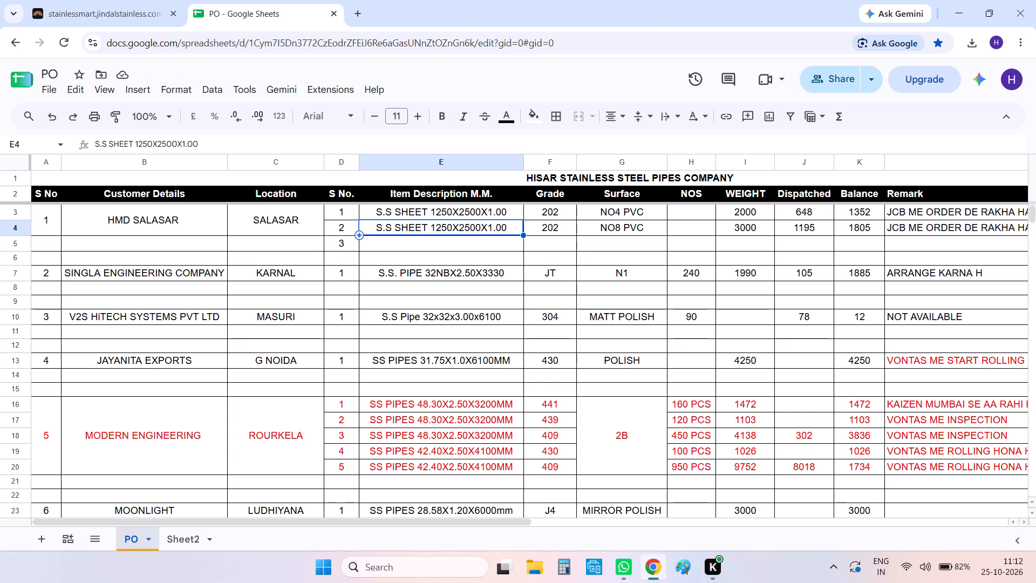
{"action": "key", "text": "Up"}
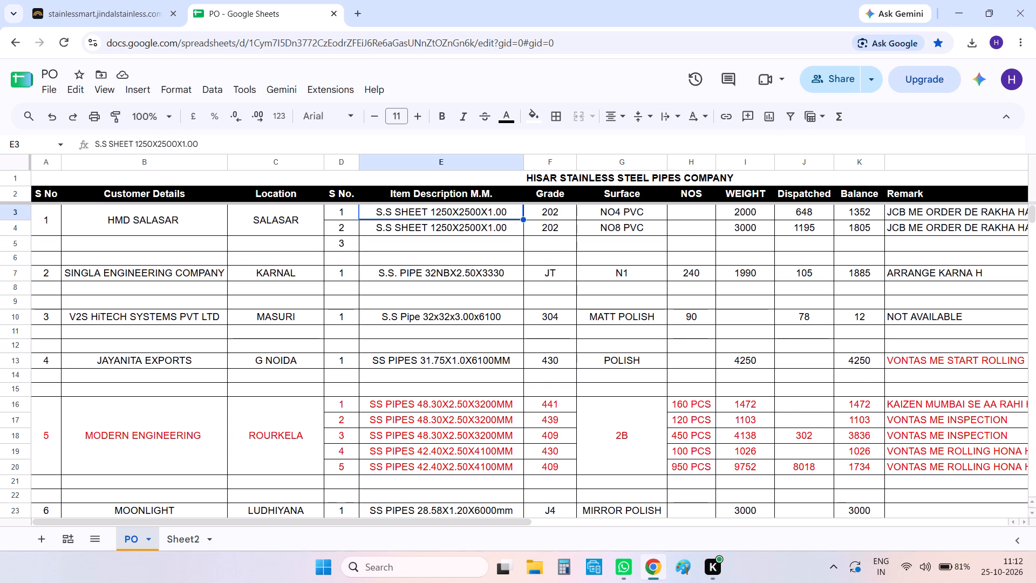
{"action": "double_click", "coordinate": [503, 206]}
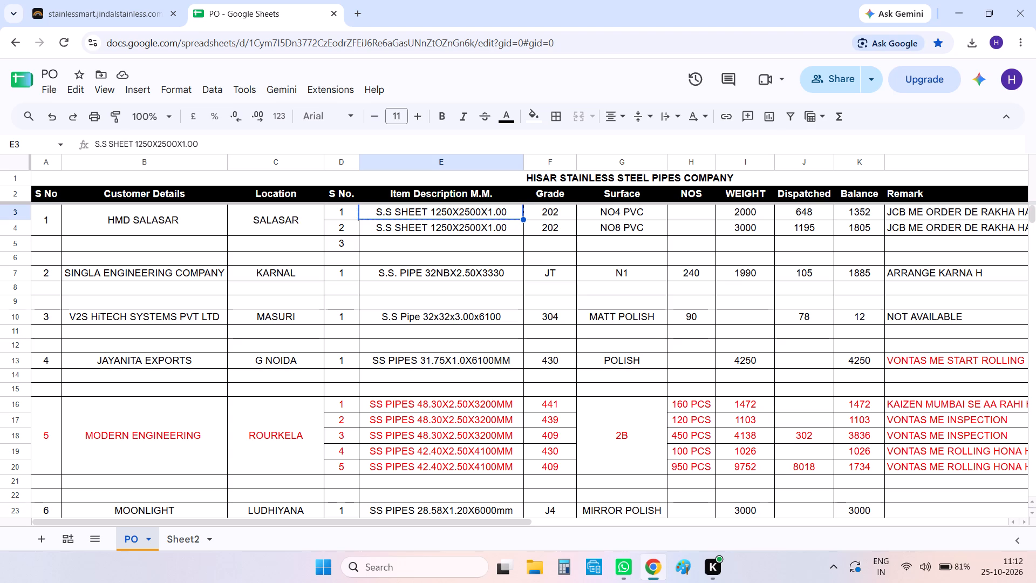
{"action": "double_click", "coordinate": [503, 208]}
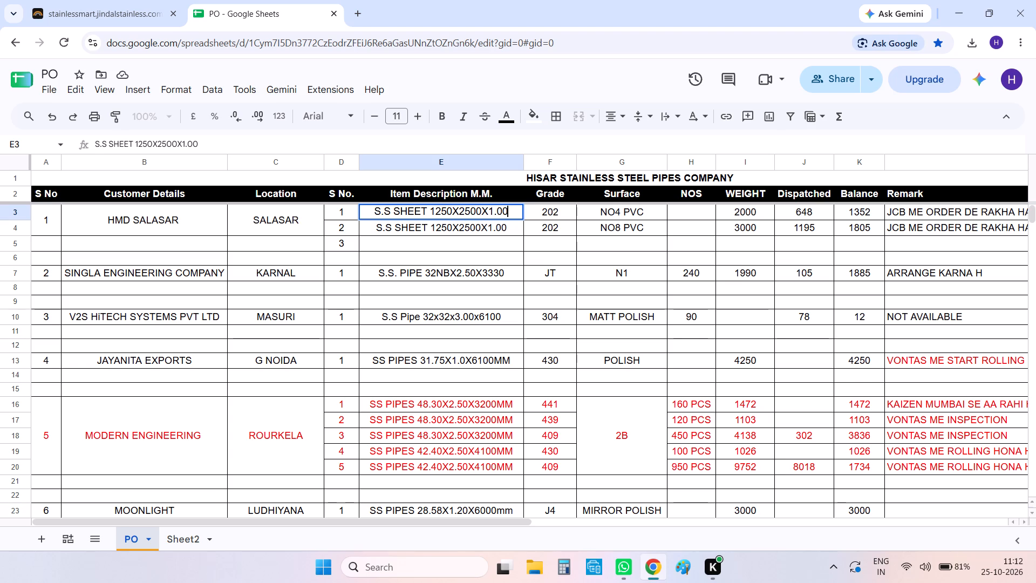
{"action": "key", "text": "Left"}
{"action": "key", "text": "BackSpace"}
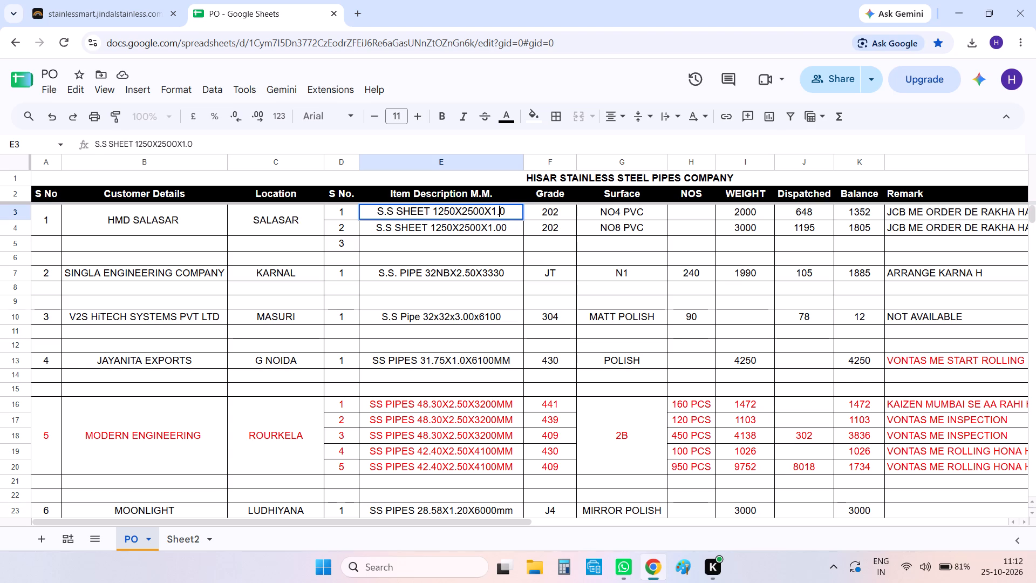
{"action": "key", "text": "5"}
{"action": "key", "text": "Return"}
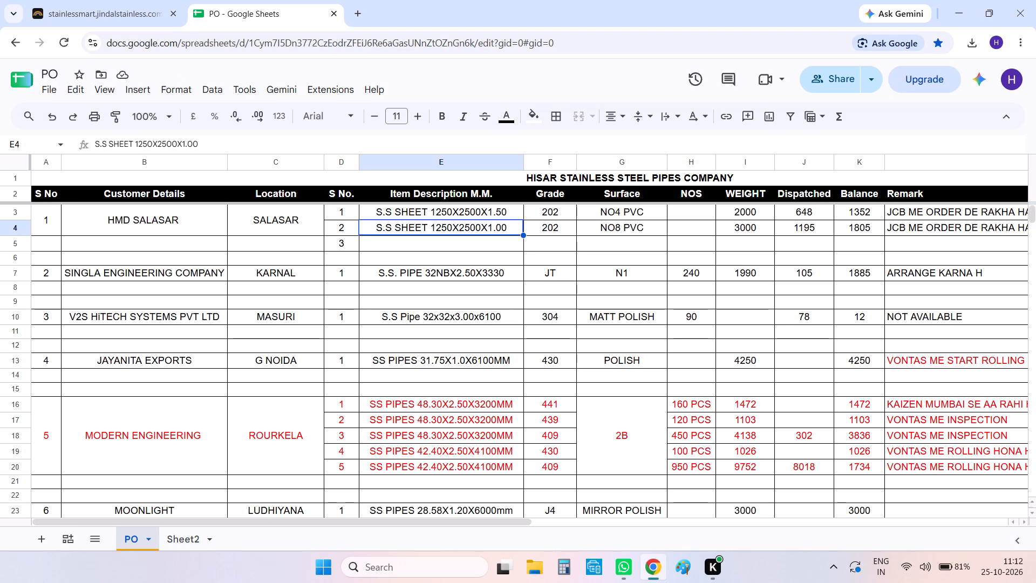
Copy the second item's description, S.S SHEET 1250X2500X1.00, into HMD SALASAR's third item.
{"action": "key", "text": "Down"}
{"action": "key", "text": "Up"}
{"action": "key", "text": "ctrl+c"}
{"action": "key", "text": "Down"}
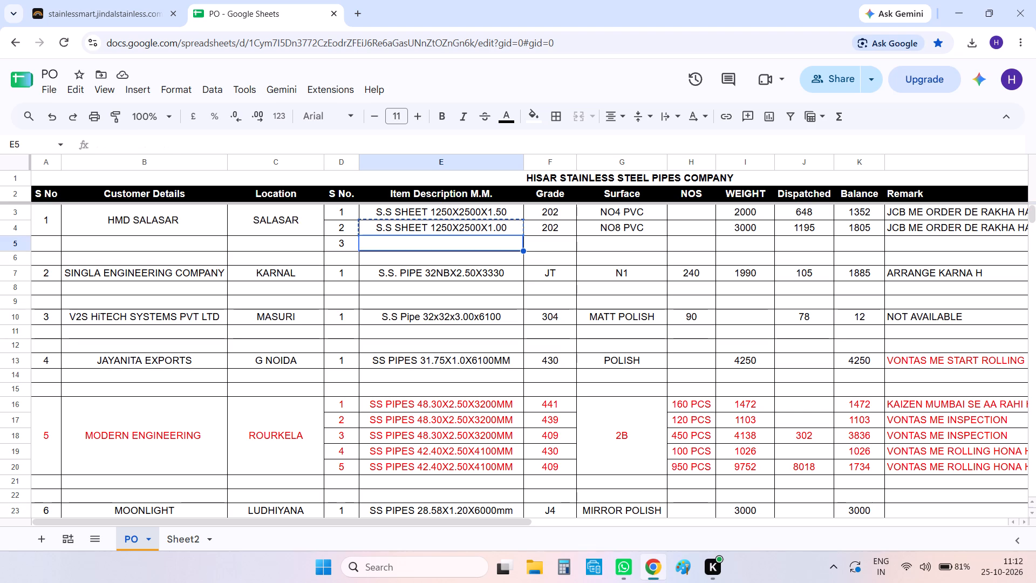
{"action": "key", "text": "ctrl+v"}
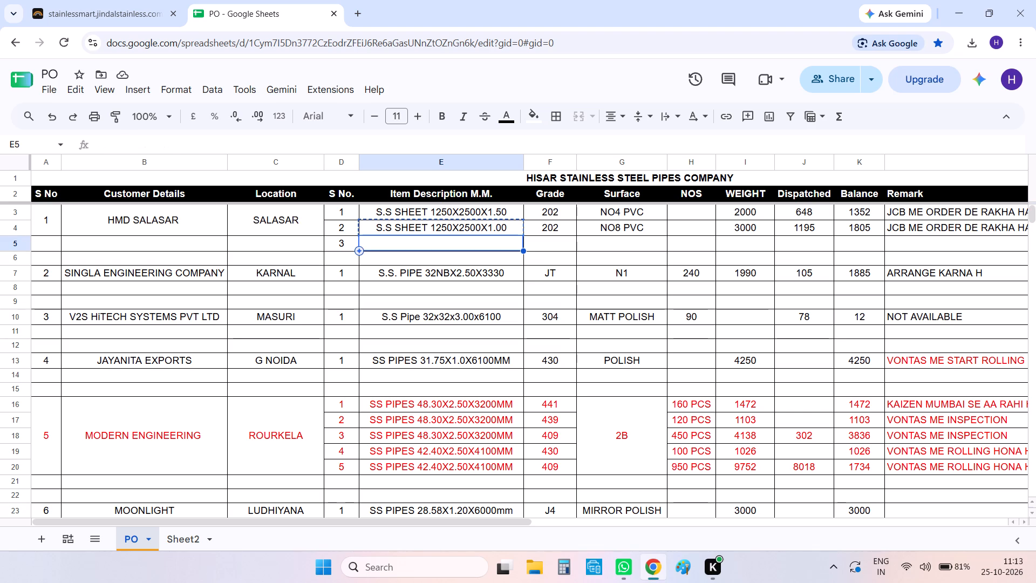
Fill in HMD SALASAR's third item with grade 304, surface NO8 PVC, NOS 15 and weight 375.
{"action": "key", "text": "Right"}
{"action": "type", "text": "304"}
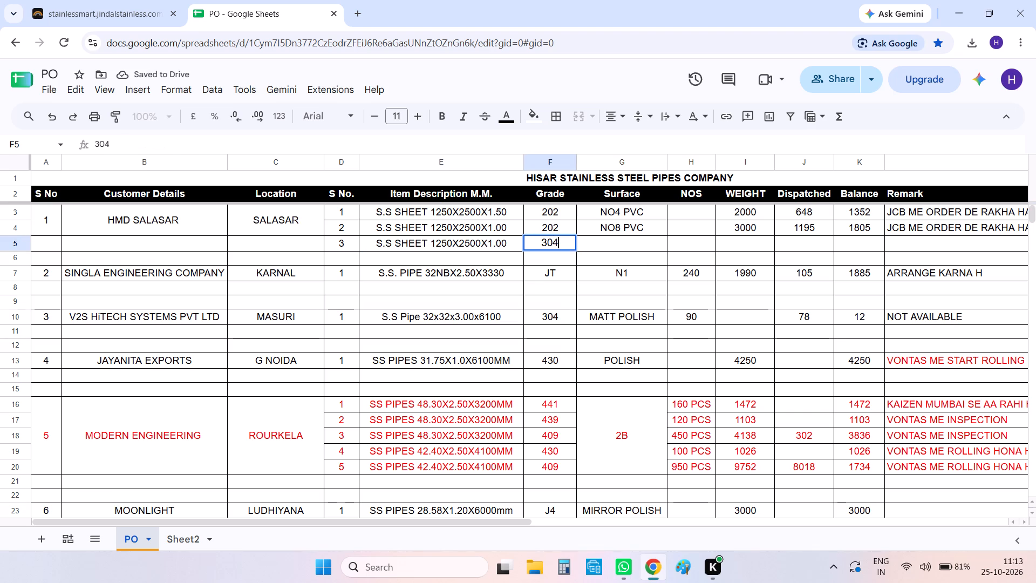
{"action": "key", "text": "Right"}
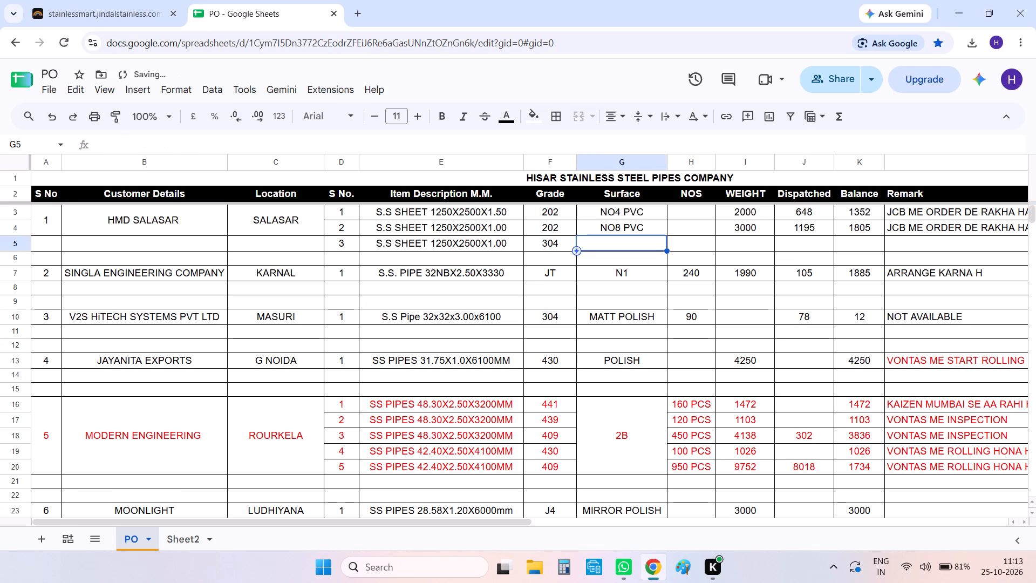
{"action": "key", "text": "n"}
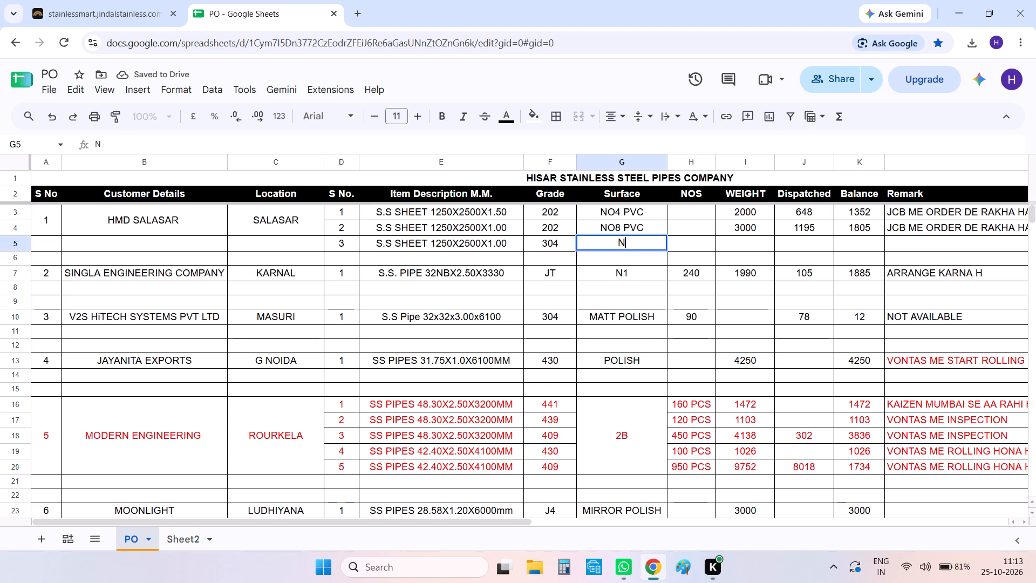
{"action": "key", "text": "o"}
{"action": "key", "text": "8"}
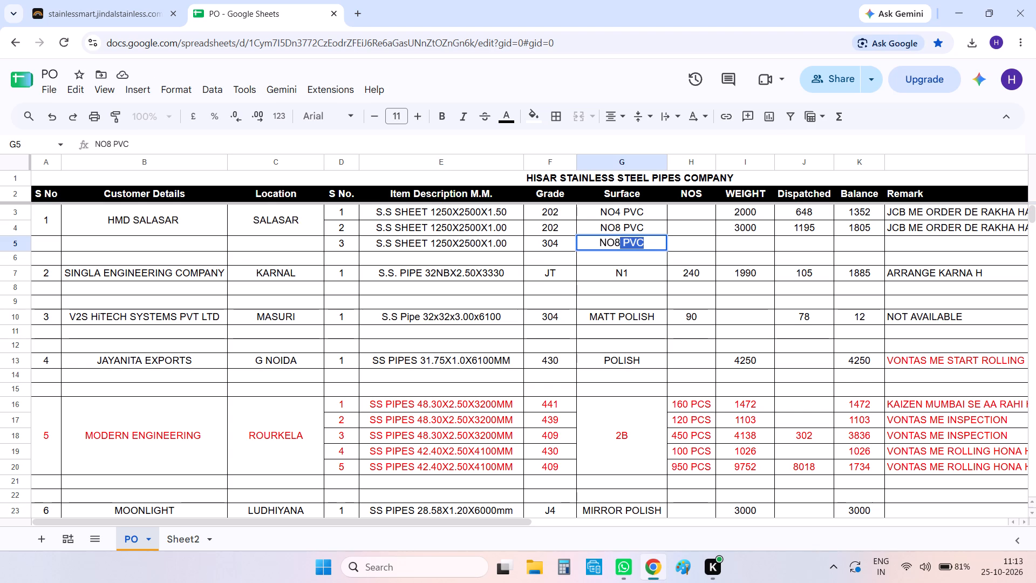
{"action": "key", "text": "Right"}
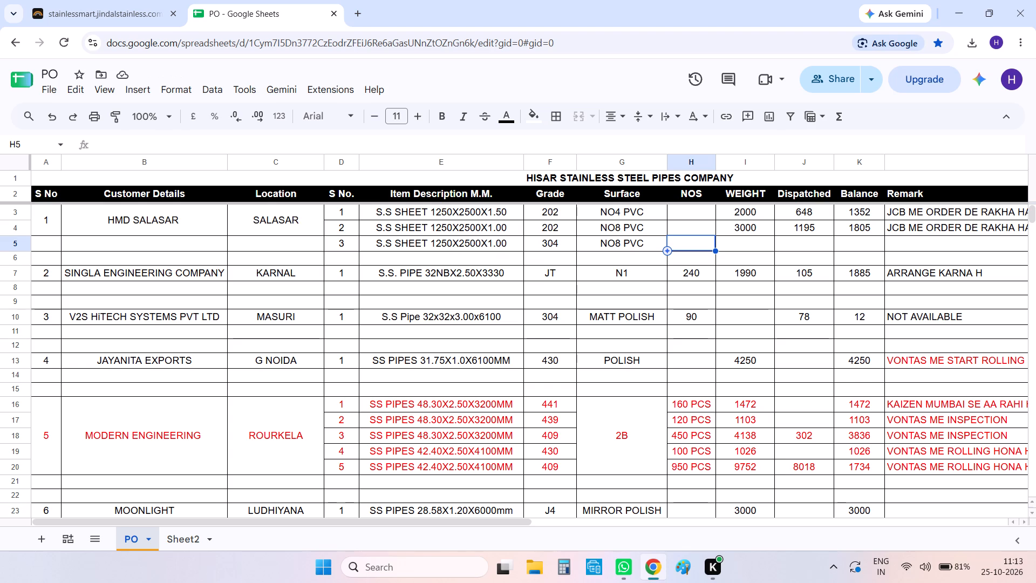
{"action": "type", "text": "15"}
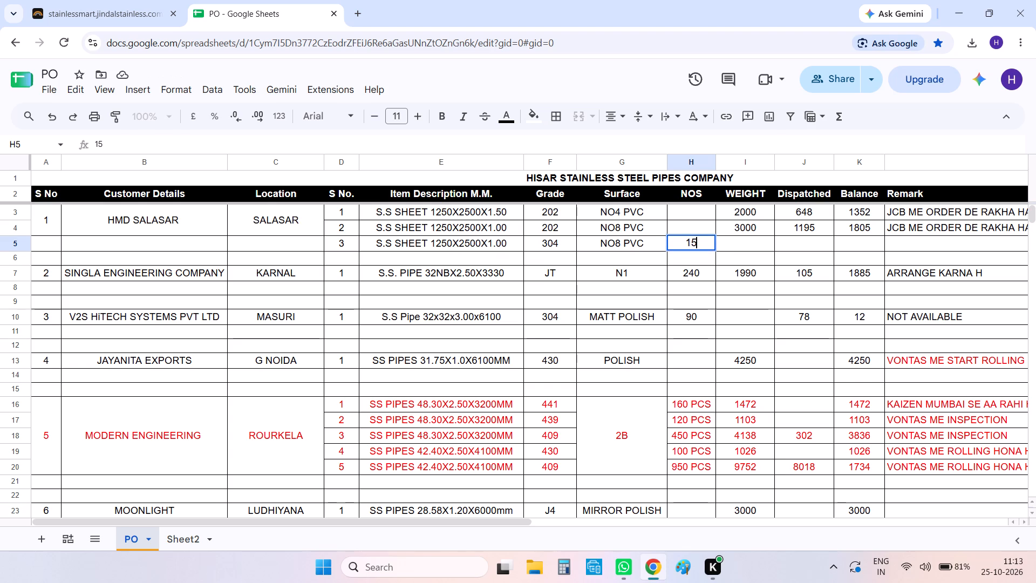
{"action": "key", "text": "Right"}
{"action": "type", "text": "375"}
{"action": "key", "text": "Down"}
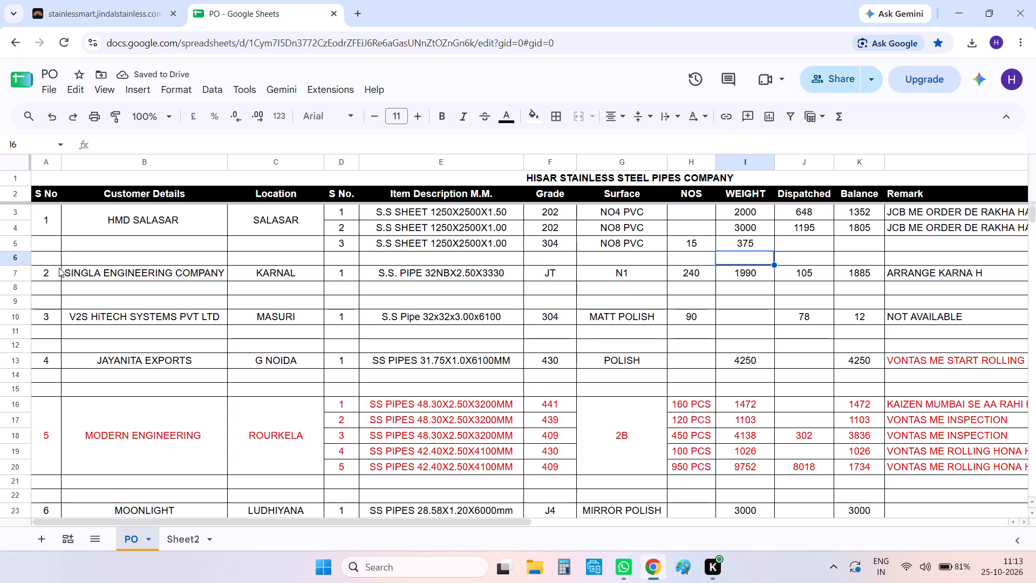
Insert one row below empty row 6, between the HMD SALASAR and SINGLA ENGINEERING COMPANY orders.
{"action": "left_click", "coordinate": [10, 258]}
{"action": "right_click", "coordinate": [10, 258]}
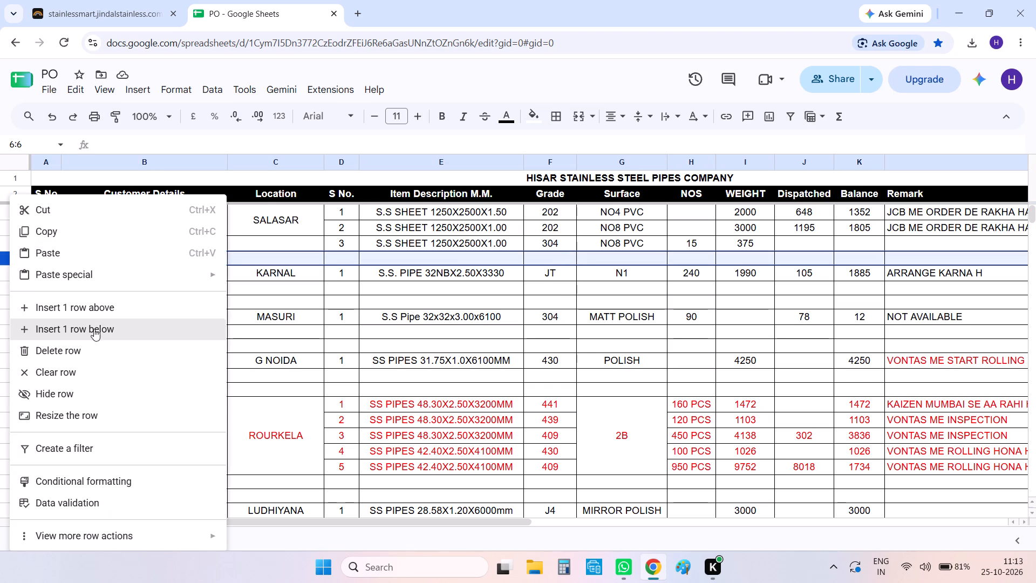
{"action": "left_click", "coordinate": [100, 327]}
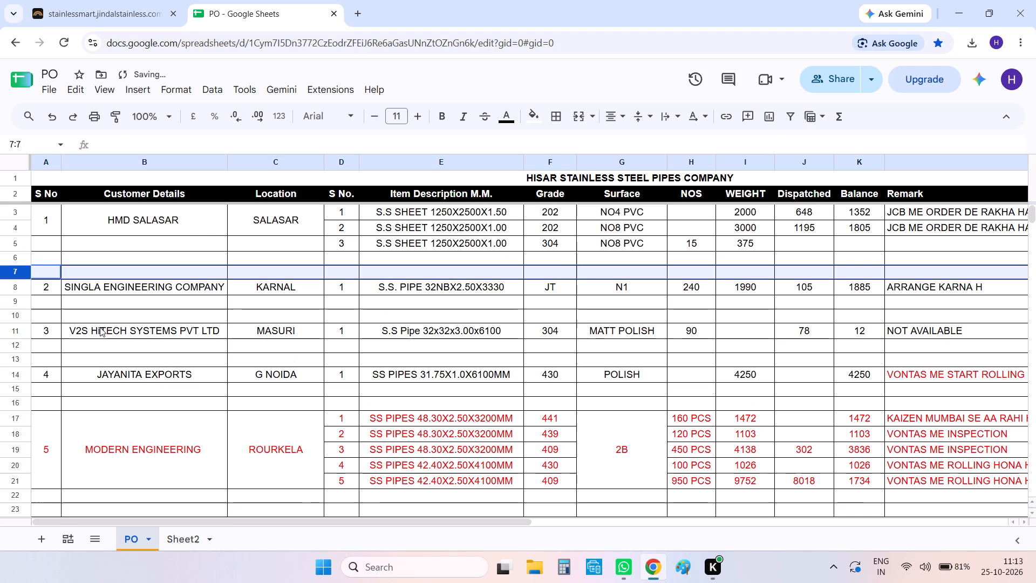
Enter item number 4 in row 6, directly below HMD SALASAR's third item.
{"action": "left_click", "coordinate": [331, 257]}
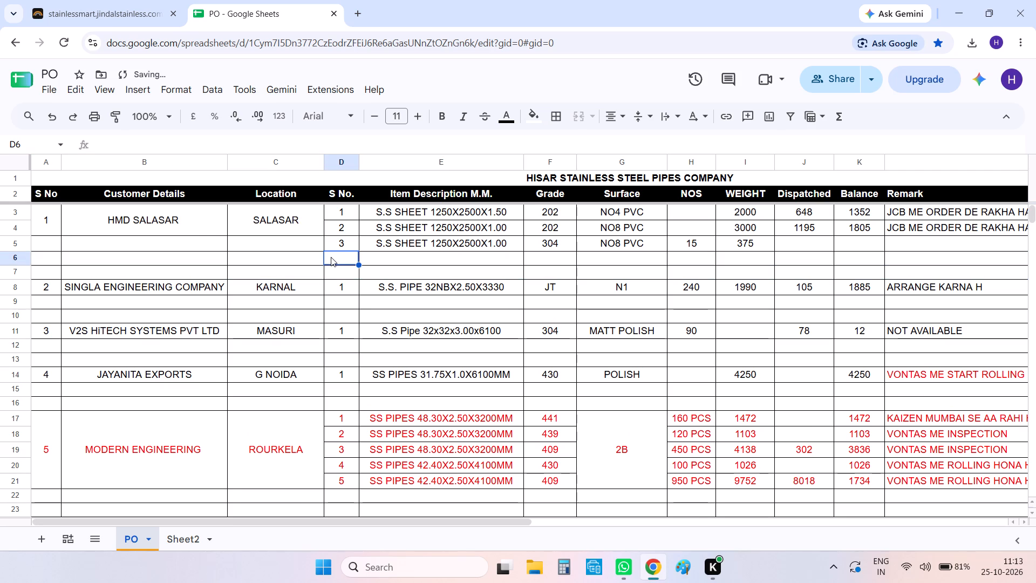
{"action": "key", "text": "4"}
{"action": "key", "text": "Right"}
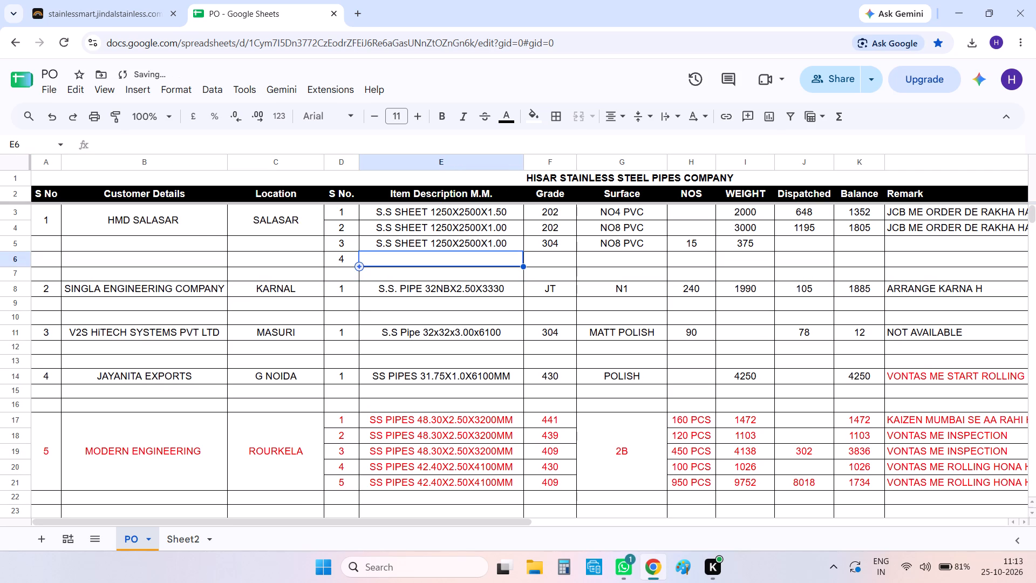
Copy the first item's description, S.S SHEET 1250X2500X1.50, into HMD SALASAR's fourth item.
{"action": "key", "text": "Up"}
{"action": "key", "text": "Up"}
{"action": "key", "text": "Up"}
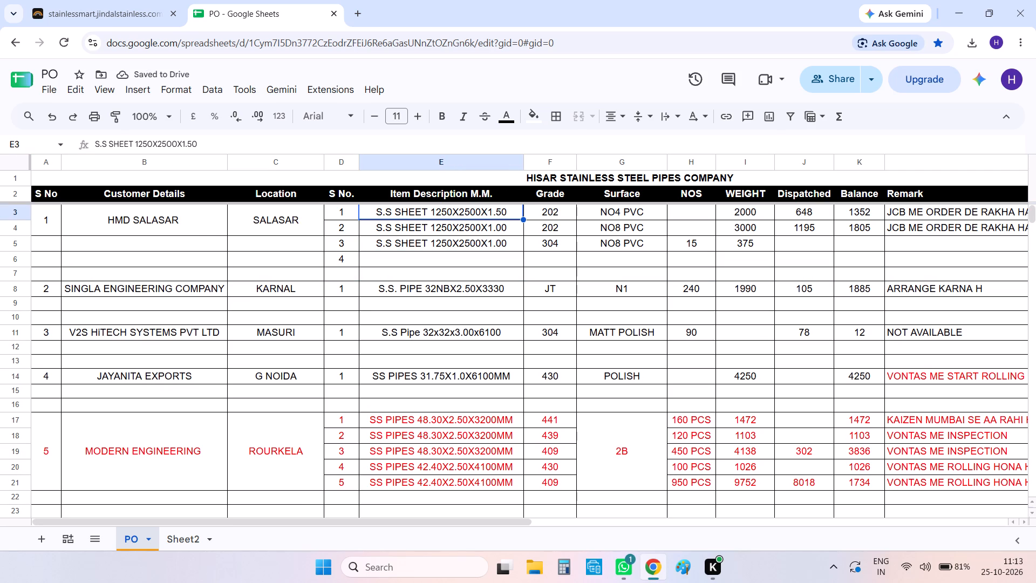
{"action": "key", "text": "ctrl+c"}
{"action": "key", "text": "Down"}
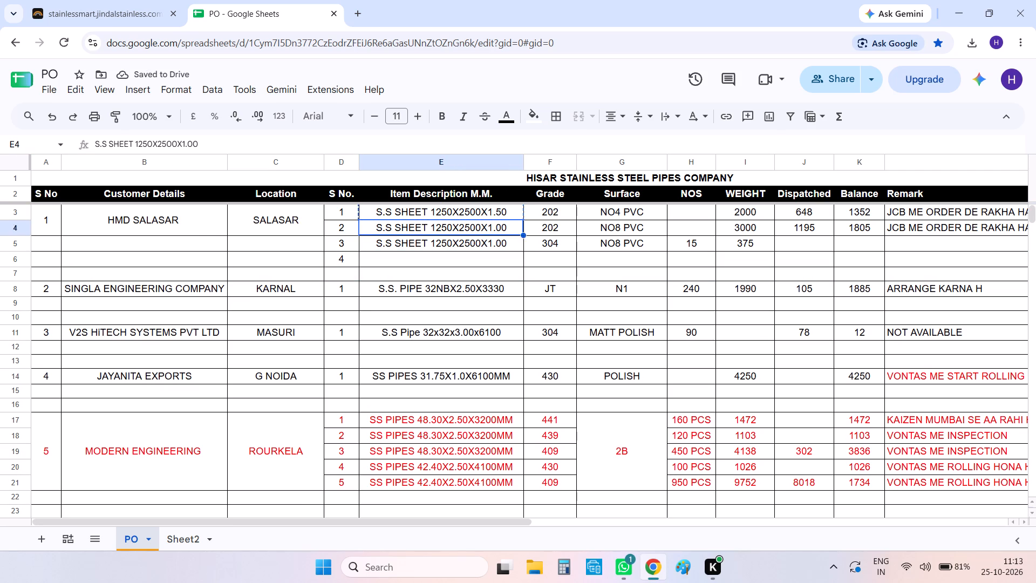
{"action": "key", "text": "Down"}
{"action": "key", "text": "Down"}
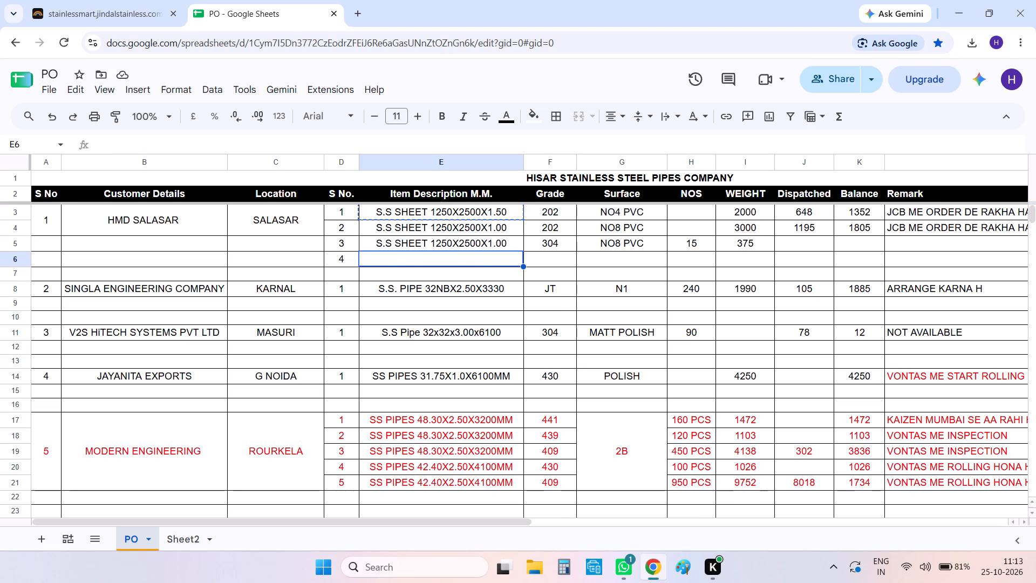
{"action": "key", "text": "ctrl+v"}
Fill in HMD SALASAR's fourth item with grade 304, surface NO4 PVC, NOS 5 and weight 188.
{"action": "key", "text": "Right"}
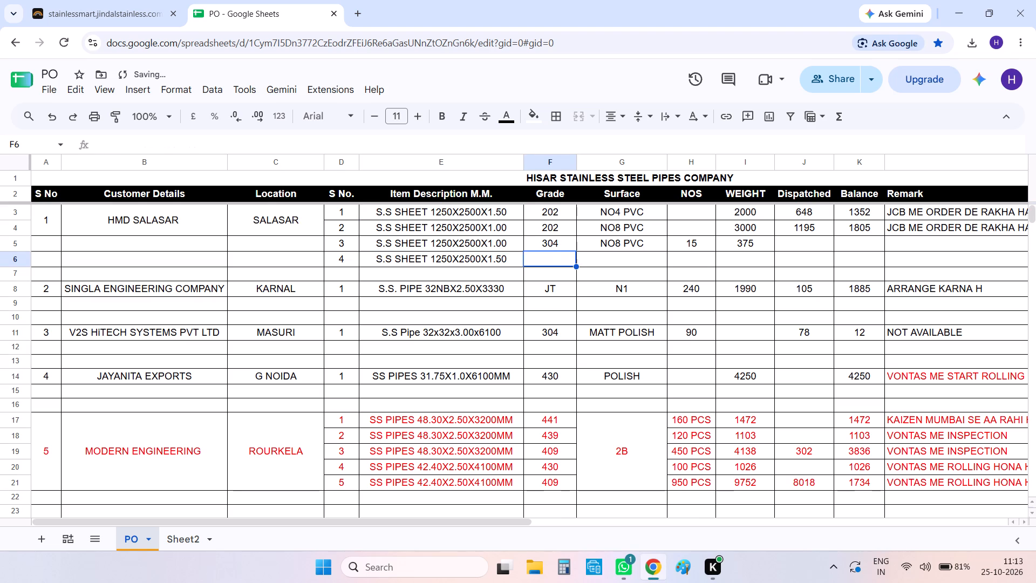
{"action": "type", "text": "304"}
{"action": "key", "text": "Right"}
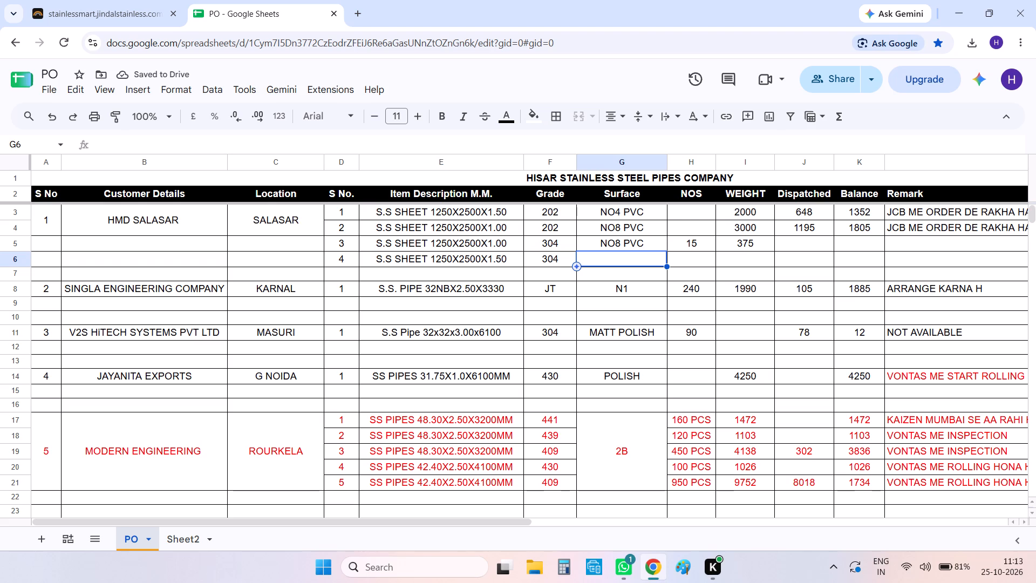
{"action": "type", "text": "NO4"}
{"action": "key", "text": "Right"}
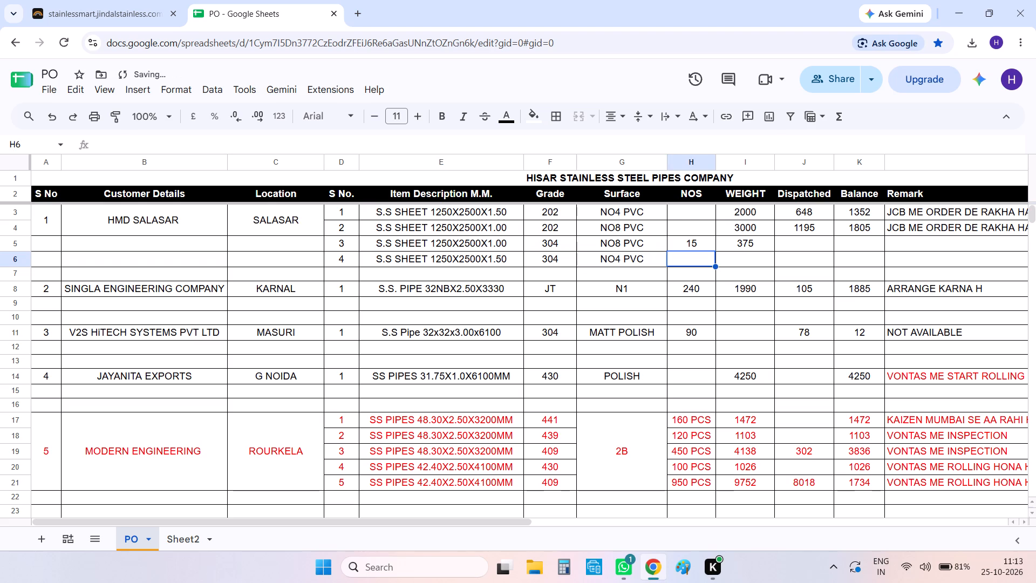
{"action": "key", "text": "5"}
{"action": "key", "text": "Right"}
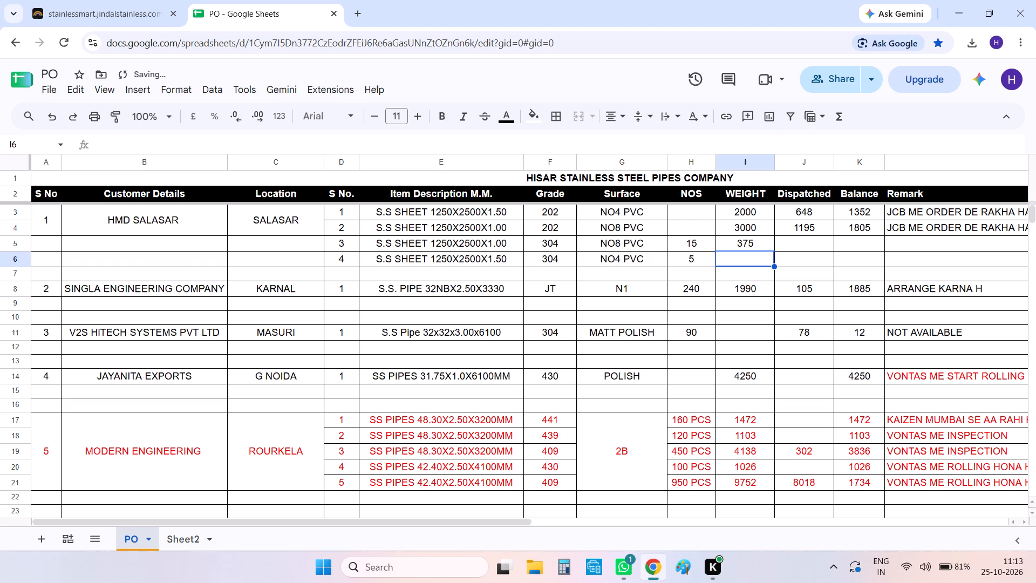
{"action": "type", "text": "188"}
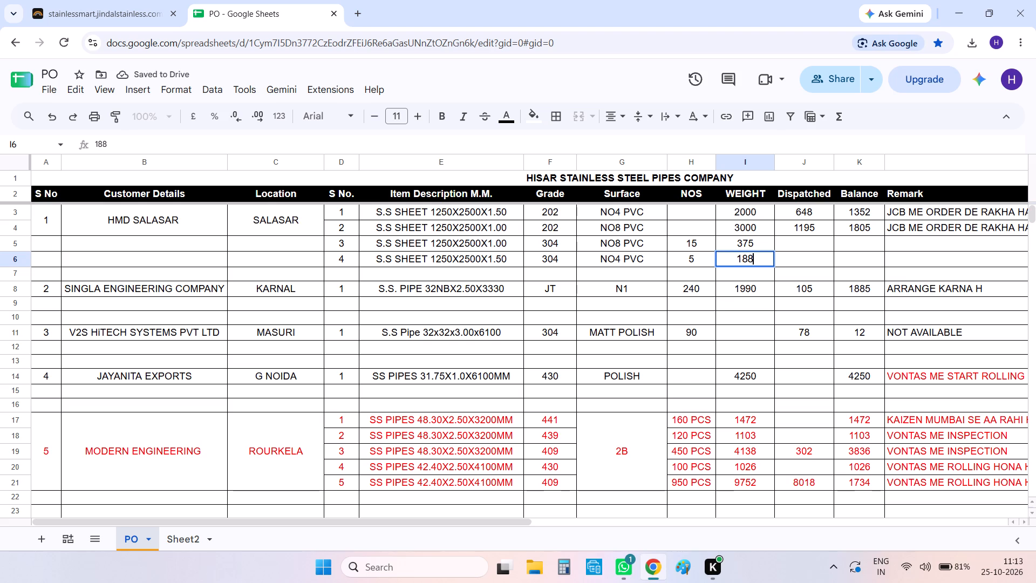
{"action": "key", "text": "Right"}
Insert three rows above empty row 7, between the HMD SALASAR and SINGLA ENGINEERING COMPANY orders.
{"action": "key", "text": "Down"}
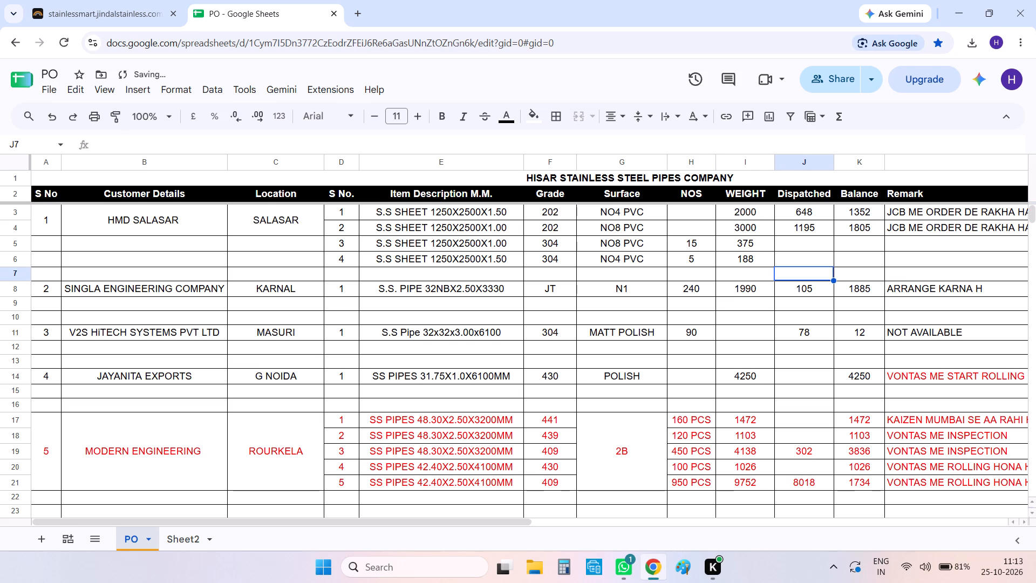
{"action": "key", "text": "Left"}
{"action": "key", "text": "Left"}
{"action": "key", "text": "Left"}
{"action": "key", "text": "Left"}
{"action": "key", "text": "Left"}
{"action": "key", "text": "Left"}
{"action": "key", "text": "Left"}
{"action": "key", "text": "Left"}
{"action": "key", "text": "Left"}
{"action": "key", "text": "Left"}
{"action": "key", "text": "Left"}
{"action": "key", "text": "Left"}
{"action": "key", "text": "Left"}
{"action": "key", "text": "Left"}
{"action": "key", "text": "Left"}
{"action": "key", "text": "Left"}
{"action": "key", "text": "Left"}
{"action": "key", "text": "Left"}
{"action": "key", "text": "Left"}
{"action": "key", "text": "Left"}
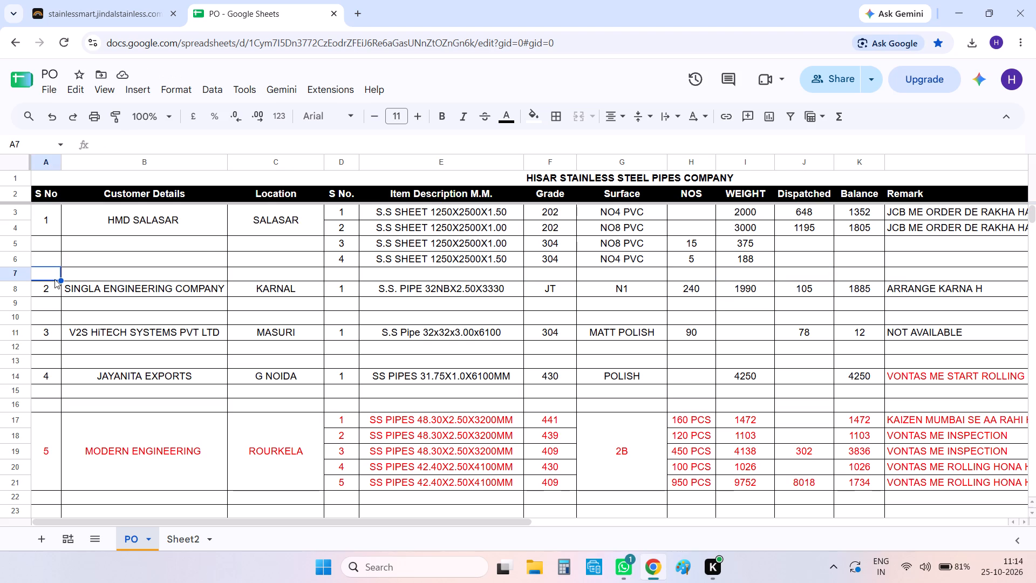
{"action": "left_click", "coordinate": [16, 275]}
{"action": "right_click", "coordinate": [16, 275]}
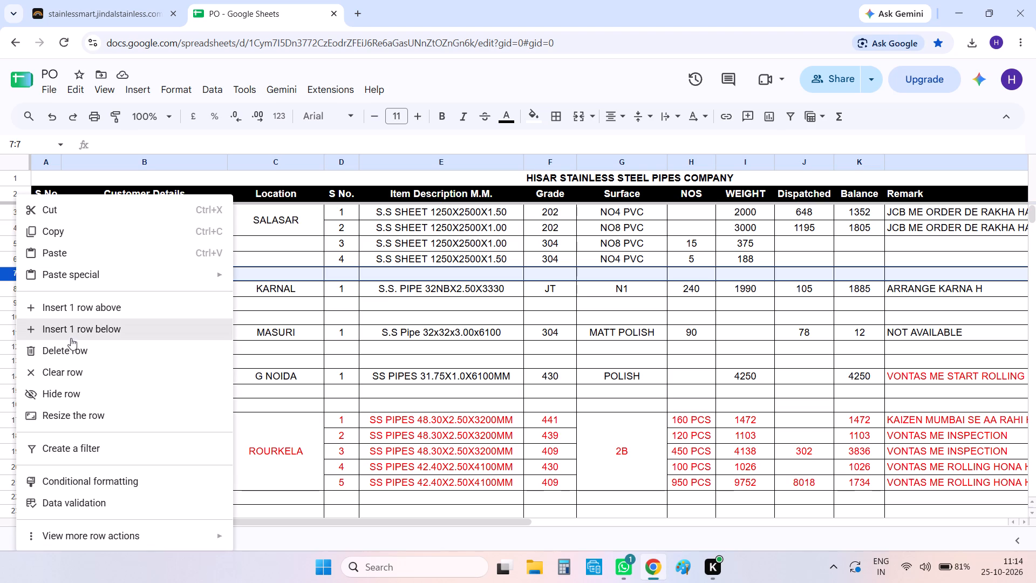
{"action": "left_click", "coordinate": [99, 309]}
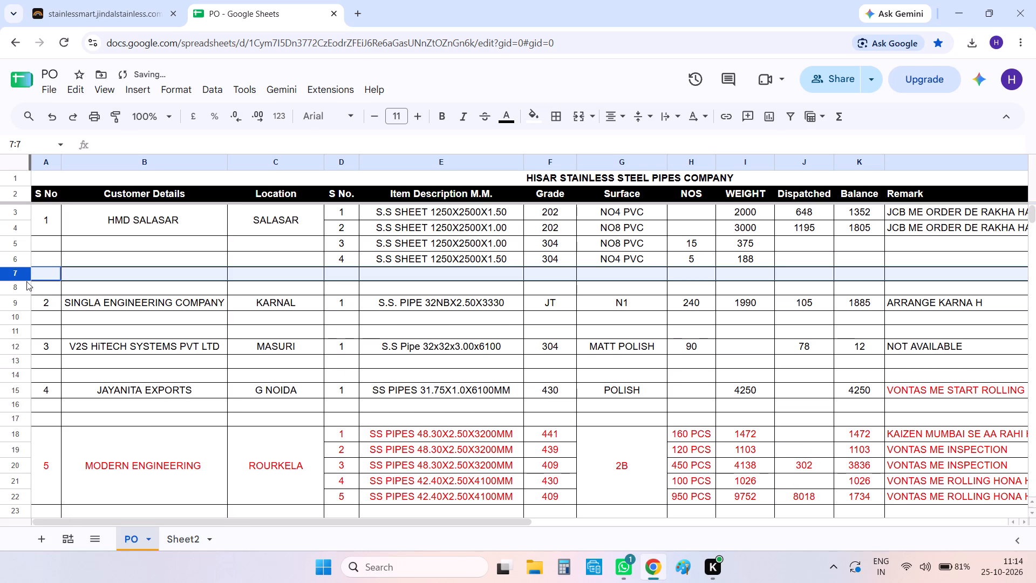
{"action": "left_click", "coordinate": [22, 277]}
{"action": "right_click", "coordinate": [22, 277]}
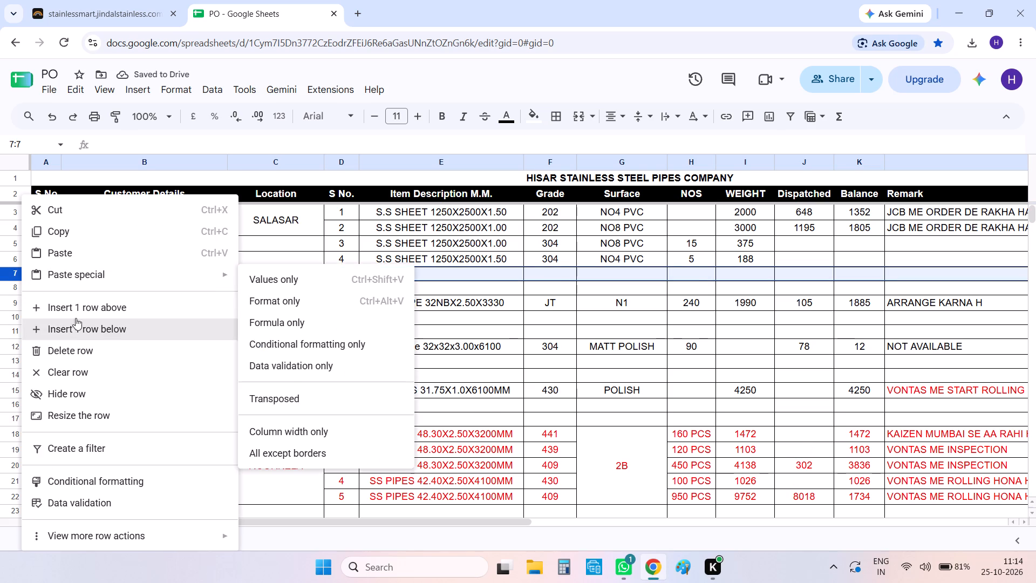
{"action": "left_click", "coordinate": [81, 310]}
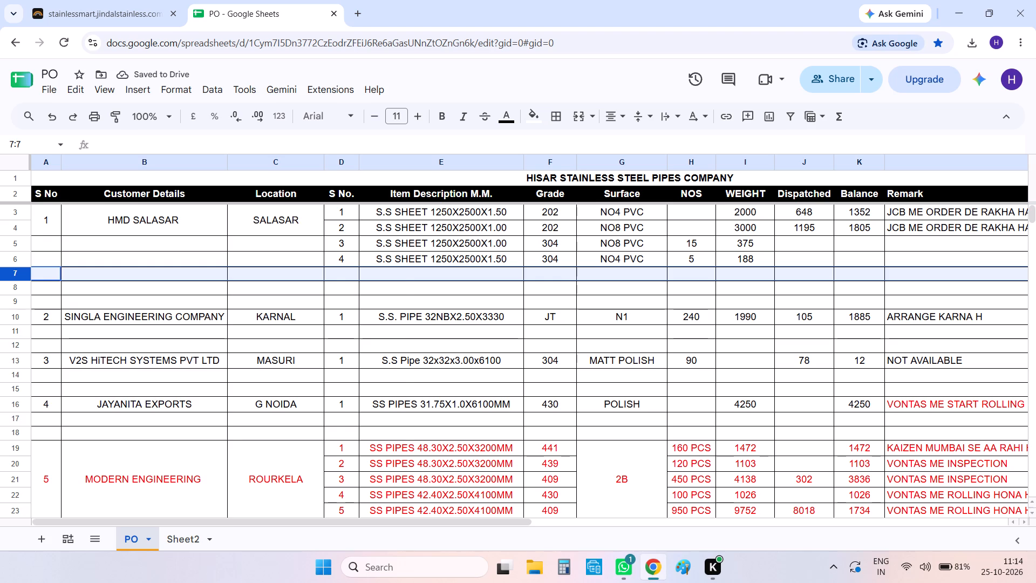
{"action": "right_click", "coordinate": [14, 272]}
{"action": "left_click", "coordinate": [52, 311]}
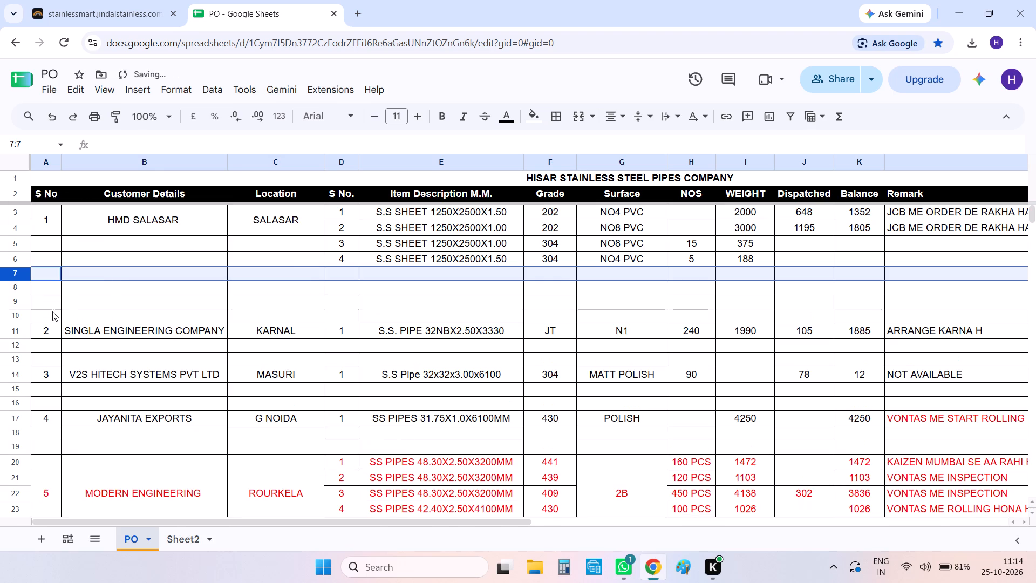
Add item 5 to HMD SALASAR's order in row 7: SS RODS 5.00, grade 202, weight 300.
{"action": "left_click", "coordinate": [346, 274]}
{"action": "key", "text": "5"}
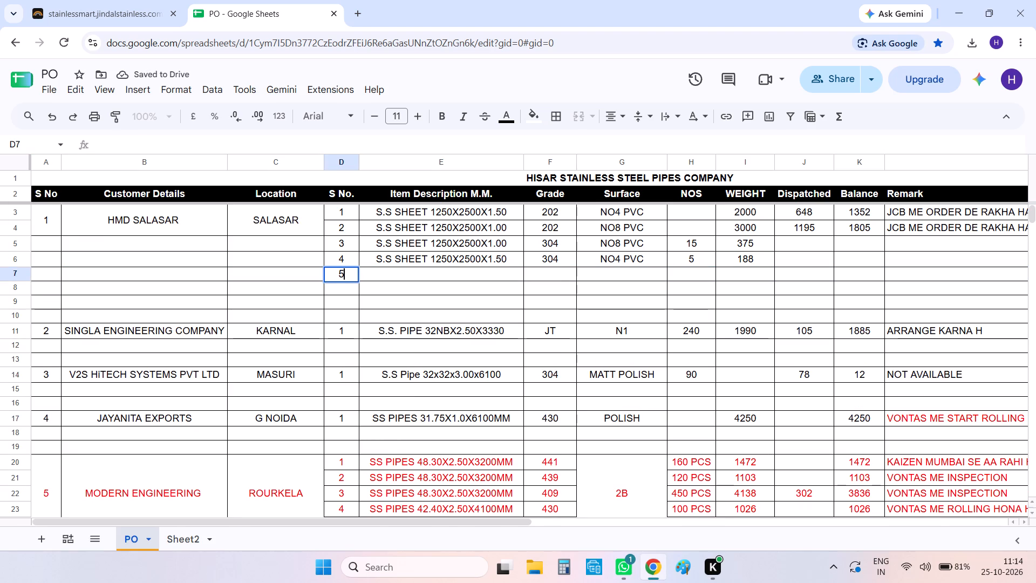
{"action": "key", "text": "Right"}
{"action": "type", "text": "SS RODS"}
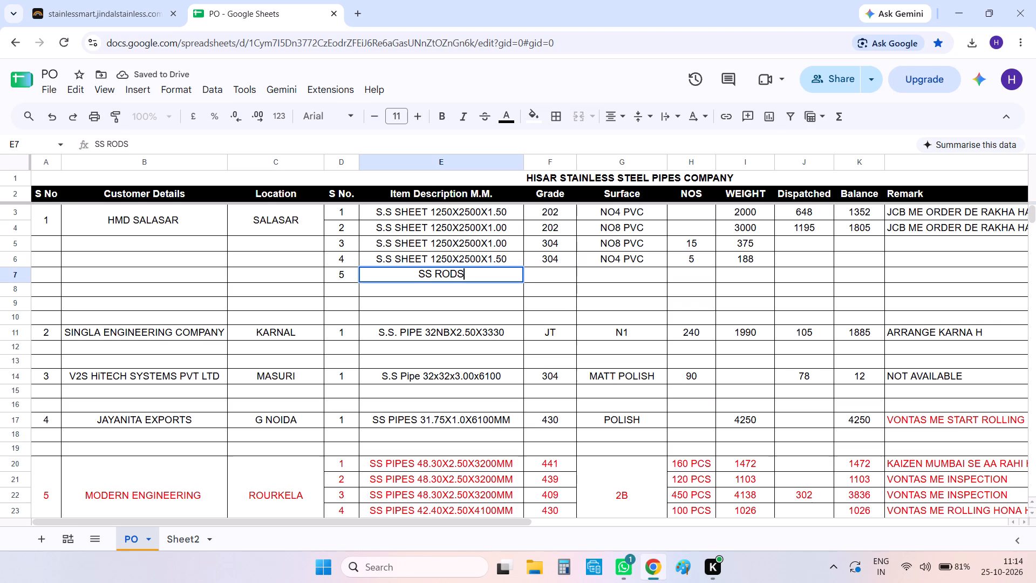
{"action": "key", "text": "space"}
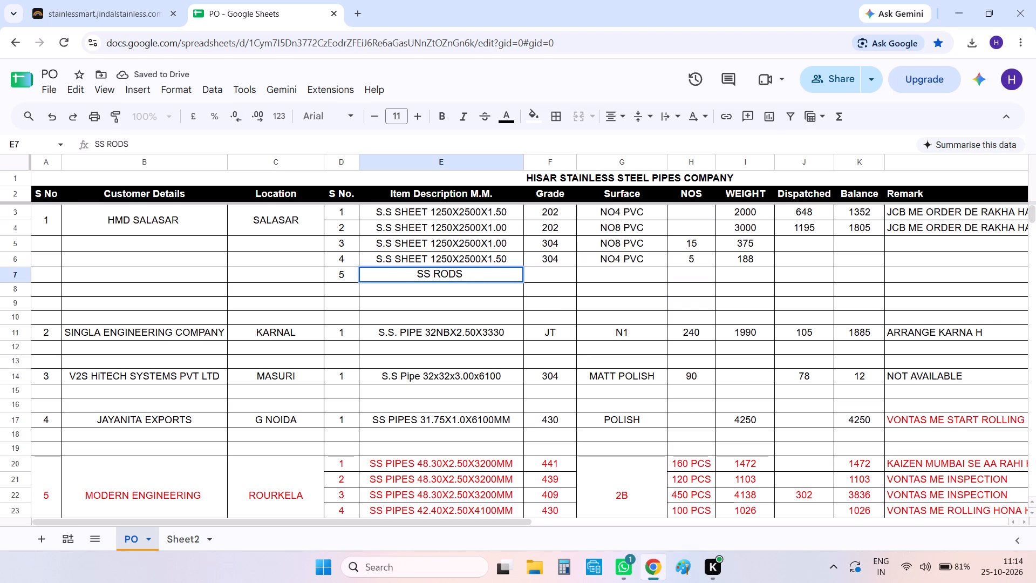
{"action": "type", "text": "5.00"}
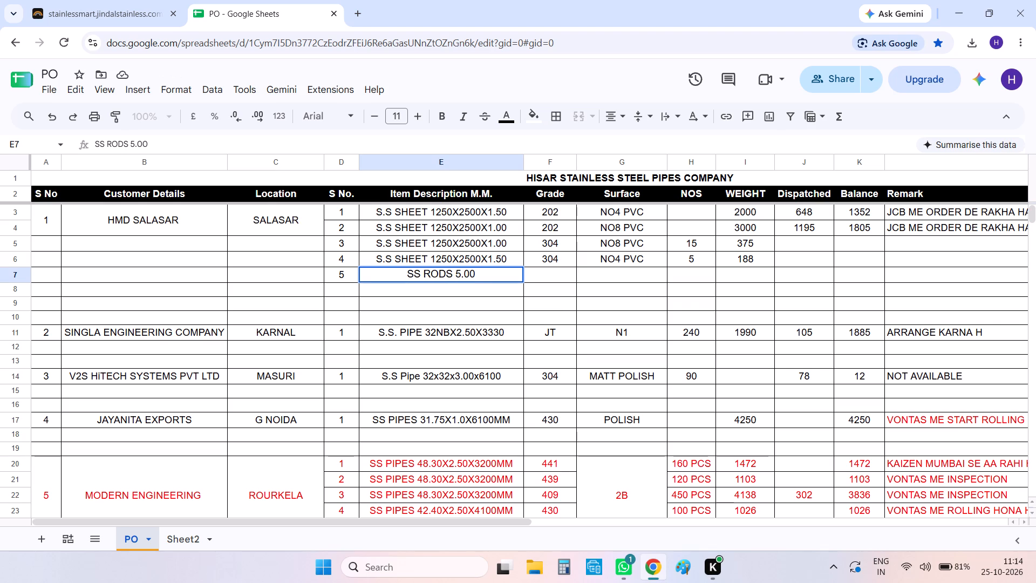
{"action": "key", "text": "Right"}
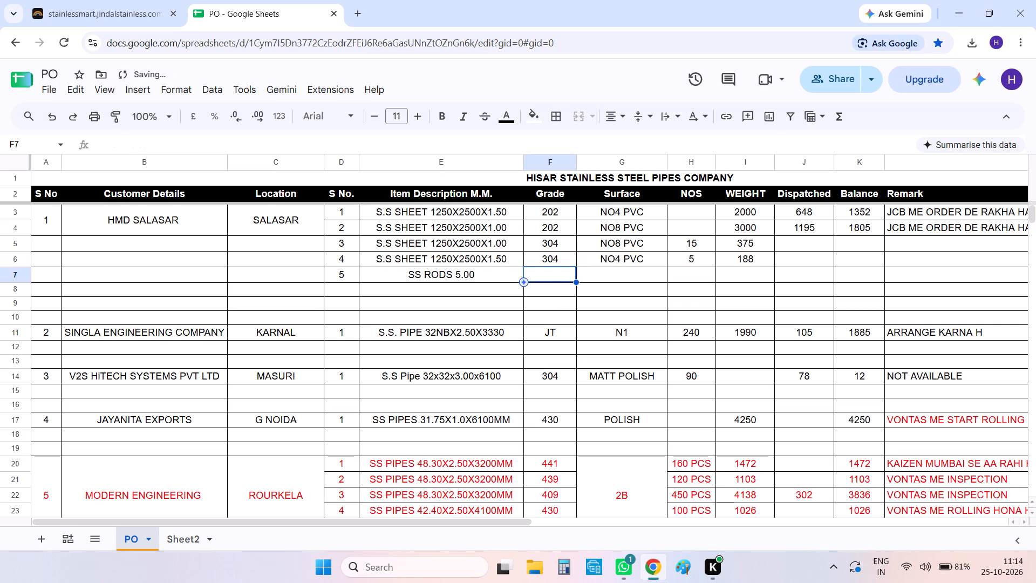
{"action": "type", "text": "202"}
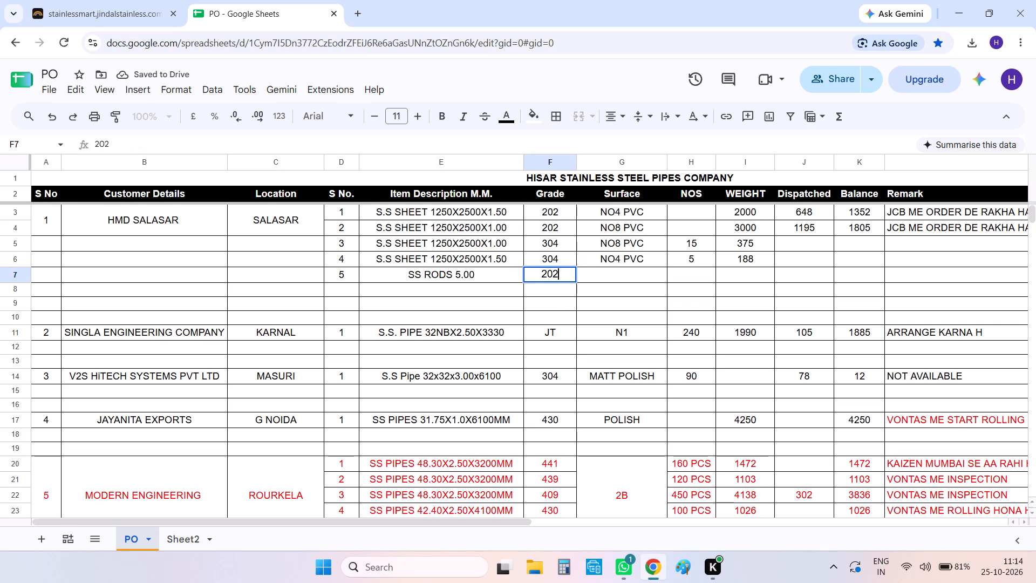
{"action": "key", "text": "Right"}
{"action": "key", "text": "Right"}
{"action": "key", "text": "Right"}
{"action": "type", "text": "300"}
Fill in row 8 as HMD SALASAR's next item: SS RODS 4.00, grade 202, weight 200.
{"action": "key", "text": "Down"}
{"action": "type", "text": "200"}
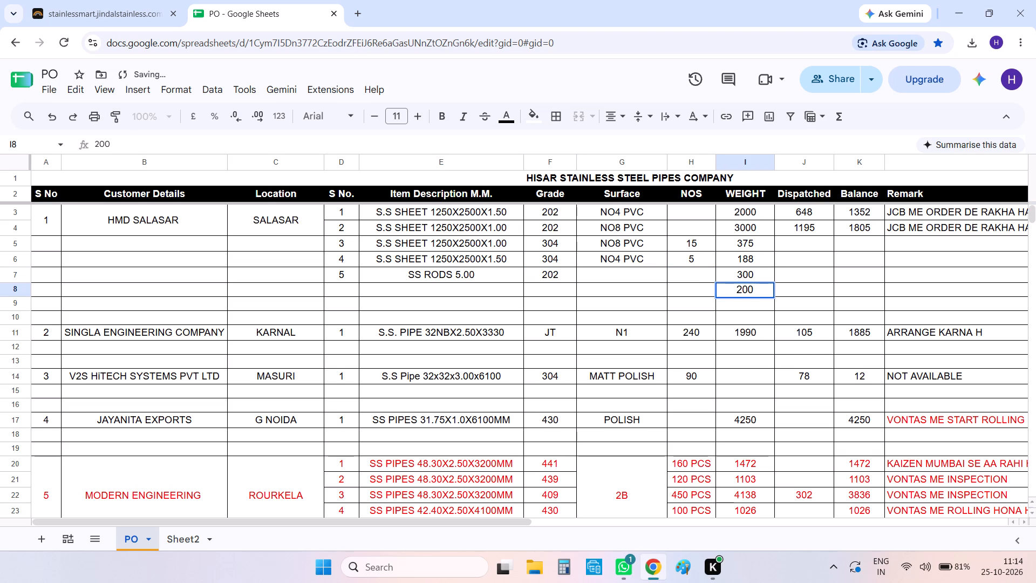
{"action": "key", "text": "Left"}
{"action": "key", "text": "Left"}
{"action": "key", "text": "Left"}
{"action": "type", "text": "202"}
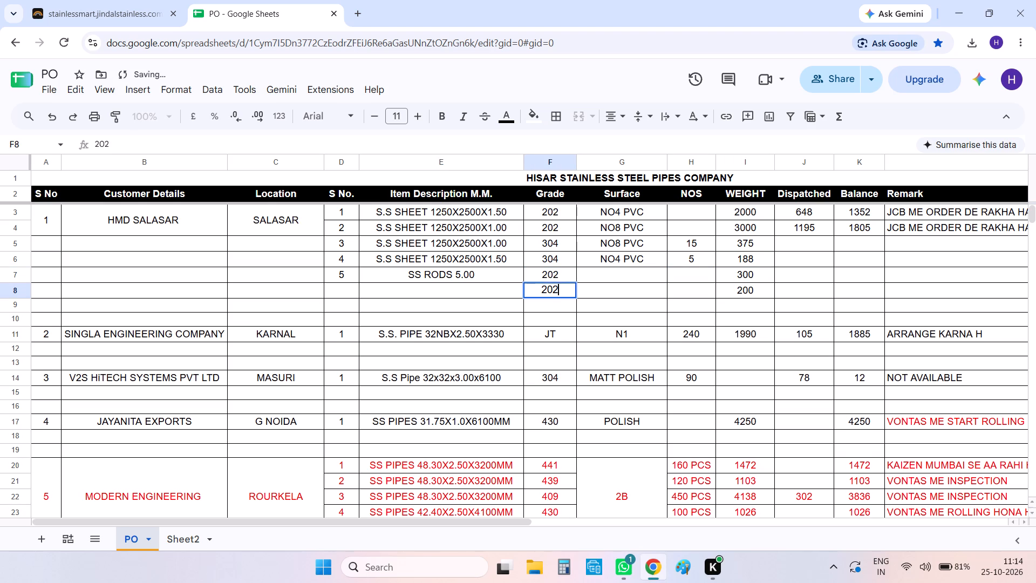
{"action": "key", "text": "Left"}
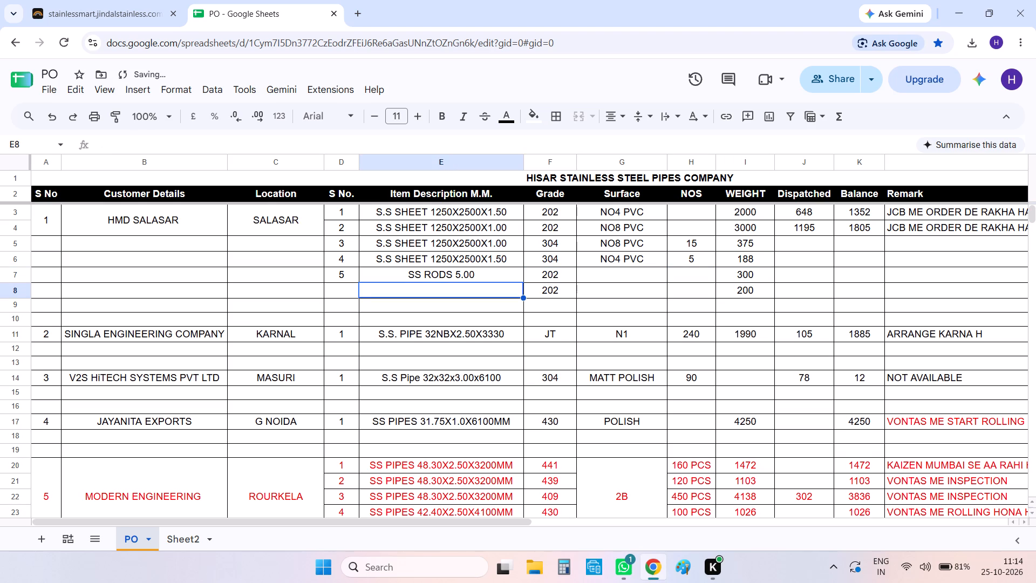
{"action": "type", "text": "SS"}
{"action": "key", "text": "Right"}
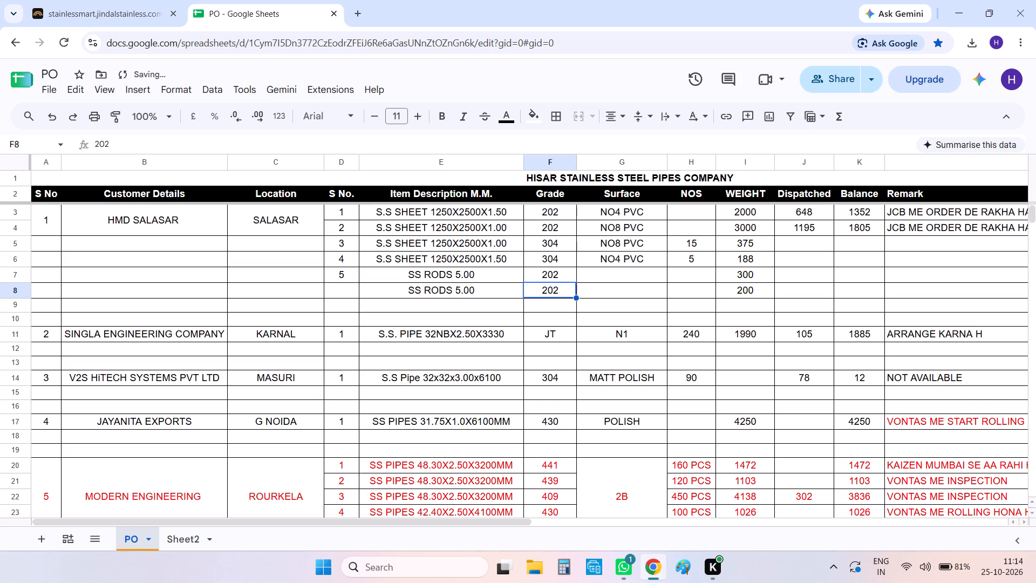
{"action": "key", "text": "Left"}
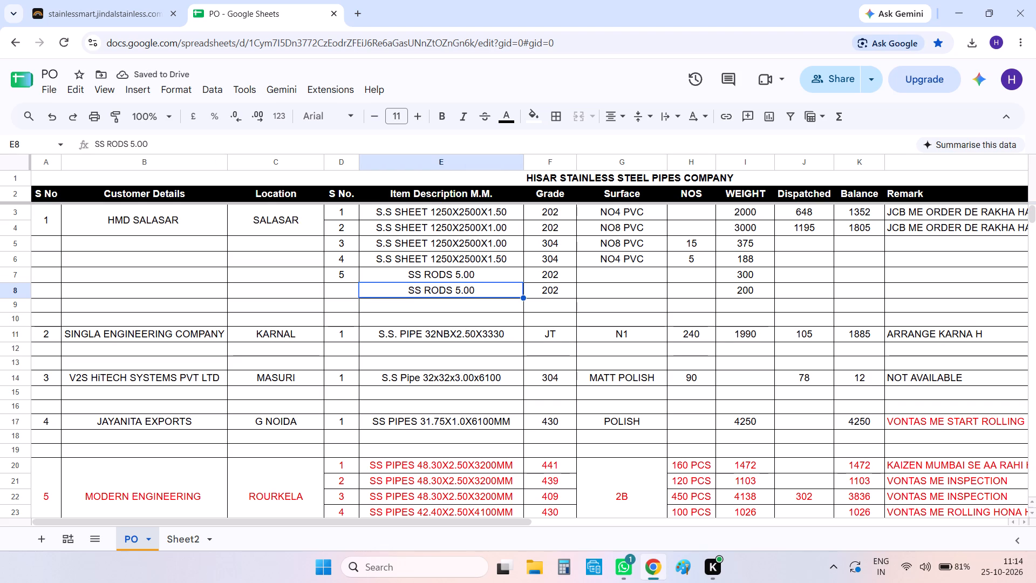
{"action": "left_click", "coordinate": [135, 143]}
{"action": "key", "text": "Delete"}
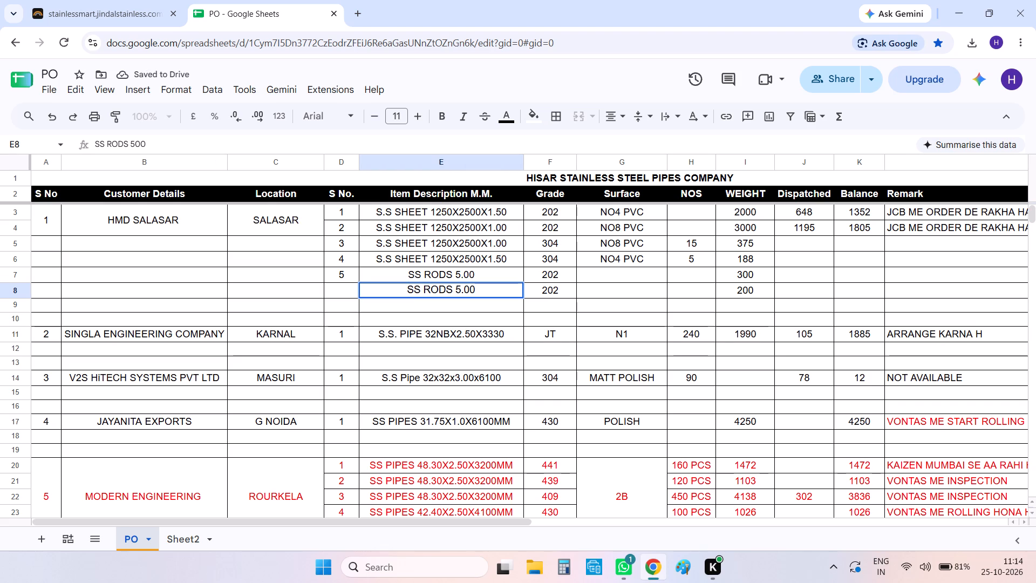
{"action": "key", "text": "BackSpace"}
{"action": "type", "text": "4."}
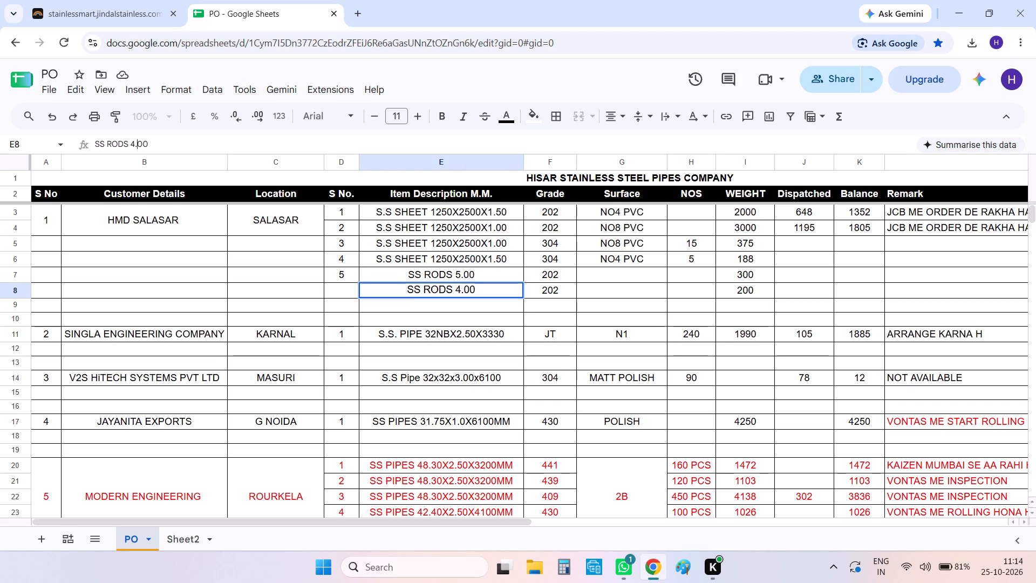
{"action": "key", "text": "Return"}
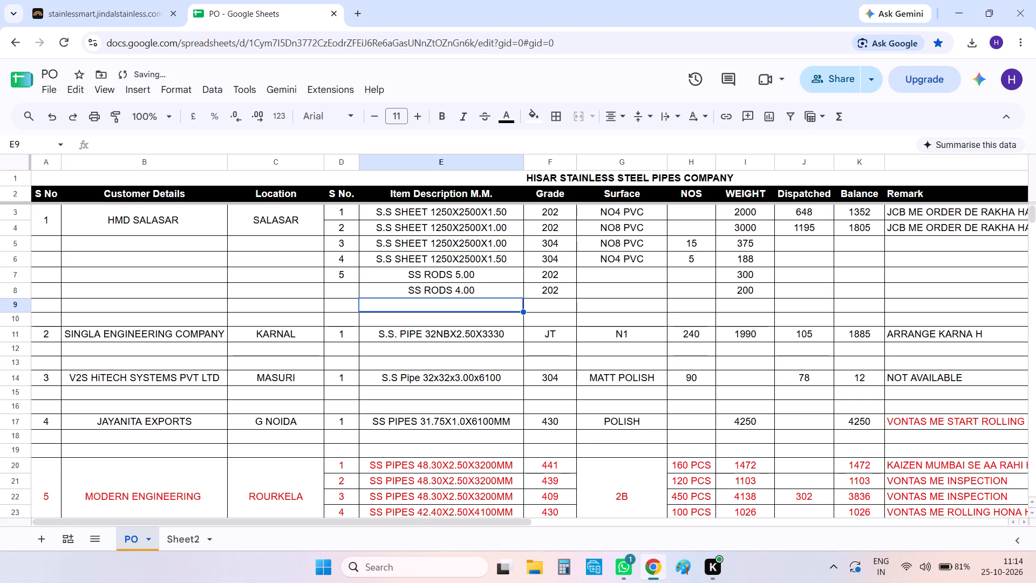
Enter item number 6 for the SS RODS 4.00 item in row 8.
{"action": "key", "text": "Left"}
{"action": "key", "text": "Up"}
{"action": "key", "text": "Up"}
{"action": "key", "text": "Down"}
{"action": "type", "text": "+6"}
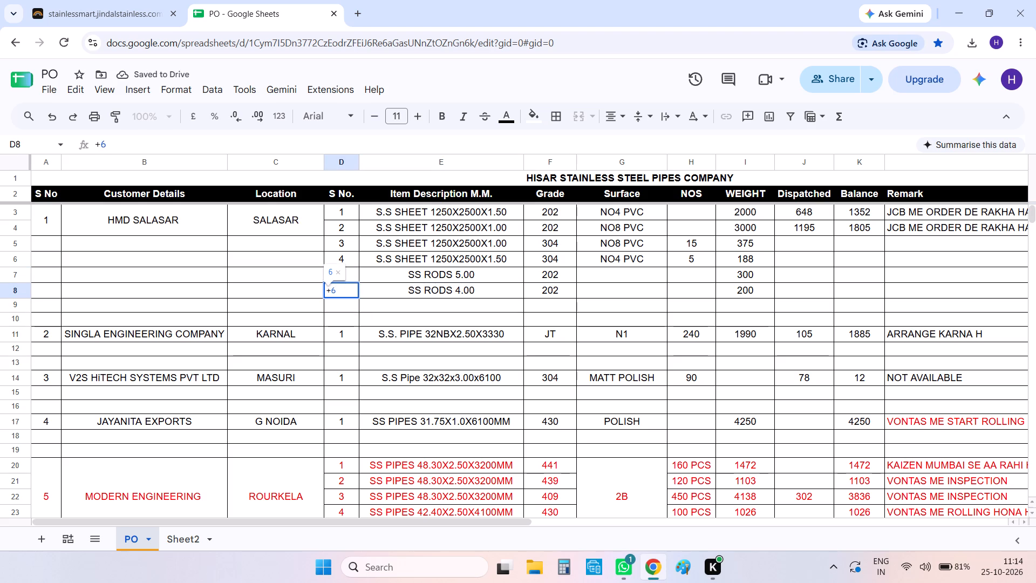
{"action": "key", "text": "BackSpace"}
{"action": "key", "text": "BackSpace"}
{"action": "key", "text": "6"}
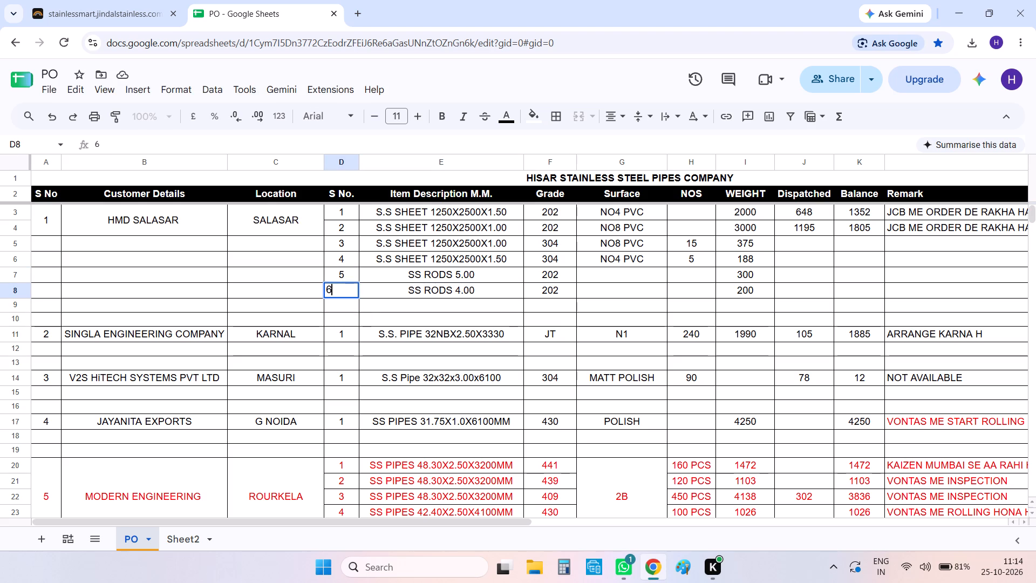
{"action": "key", "text": "Return"}
{"action": "key", "text": "Down"}
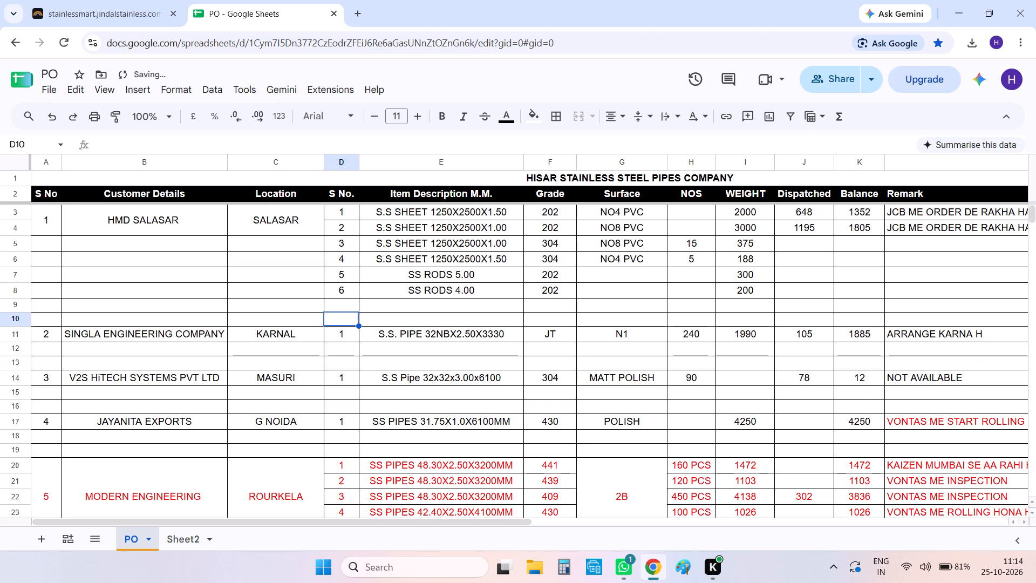
Merge HMD SALASAR's order serial number cell over all six of its item rows, rows 3 to 8.
{"action": "key", "text": "Up"}
{"action": "key", "text": "Up"}
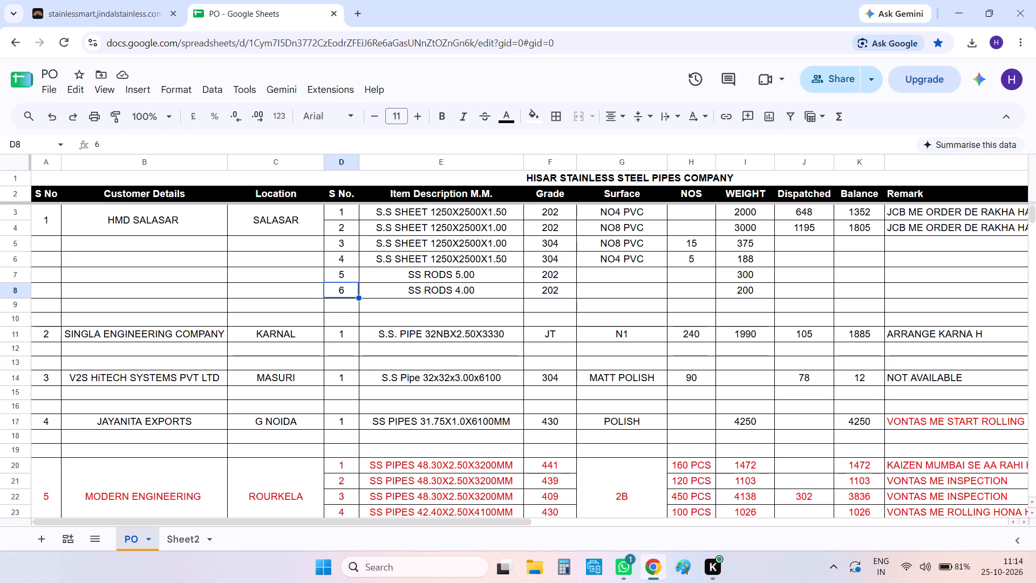
{"action": "key", "text": "Left"}
{"action": "key", "text": "Left"}
{"action": "key", "text": "Left"}
{"action": "key", "text": "Left"}
{"action": "key", "text": "Left"}
{"action": "key", "text": "Left"}
{"action": "key", "text": "Left"}
{"action": "key", "text": "Left"}
{"action": "key", "text": "Left"}
{"action": "key", "text": "Left"}
{"action": "key", "text": "Left"}
{"action": "key", "text": "Left"}
{"action": "key", "text": "Left"}
{"action": "key", "text": "Left"}
{"action": "key", "text": "Left"}
{"action": "key", "text": "Up"}
{"action": "key", "text": "Up"}
{"action": "key", "text": "Up"}
{"action": "key", "text": "Up"}
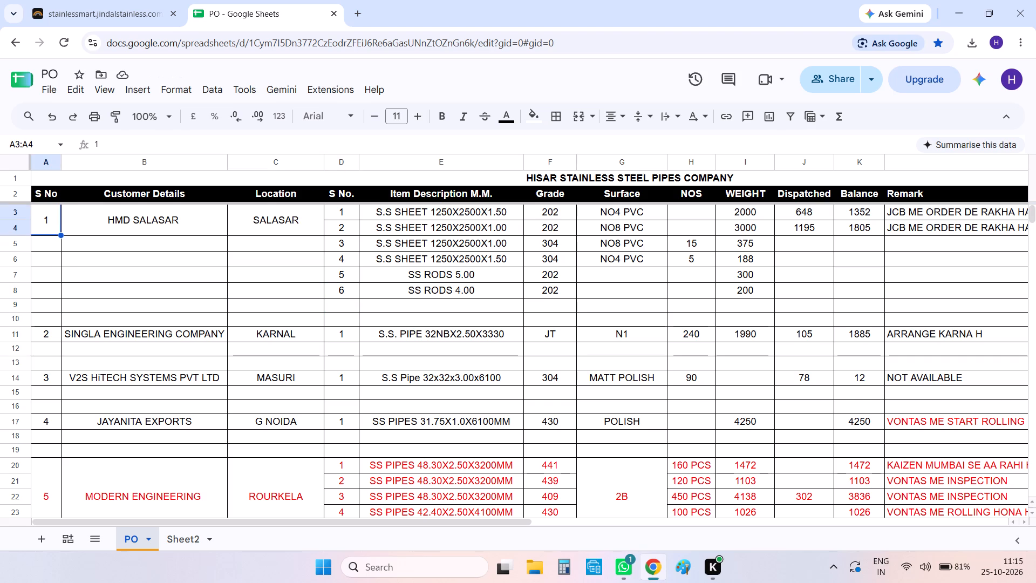
{"action": "key", "text": "shift+Down"}
{"action": "key", "text": "shift+Down"}
{"action": "key", "text": "shift+Down"}
{"action": "key", "text": "shift+Down"}
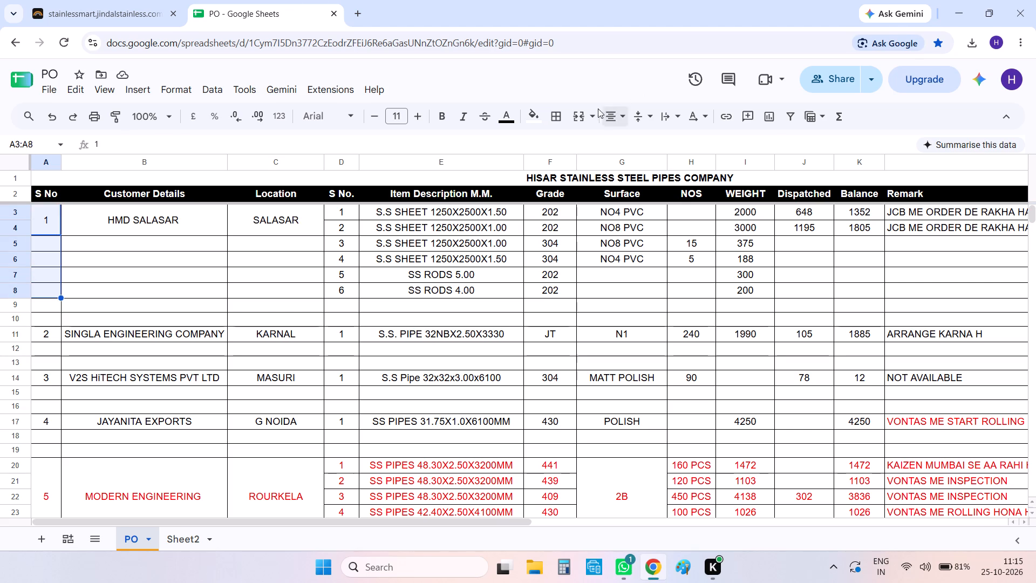
{"action": "left_click", "coordinate": [577, 112]}
Merge the HMD SALASAR customer name cell in column B down over rows 3 to 8.
{"action": "key", "text": "Right"}
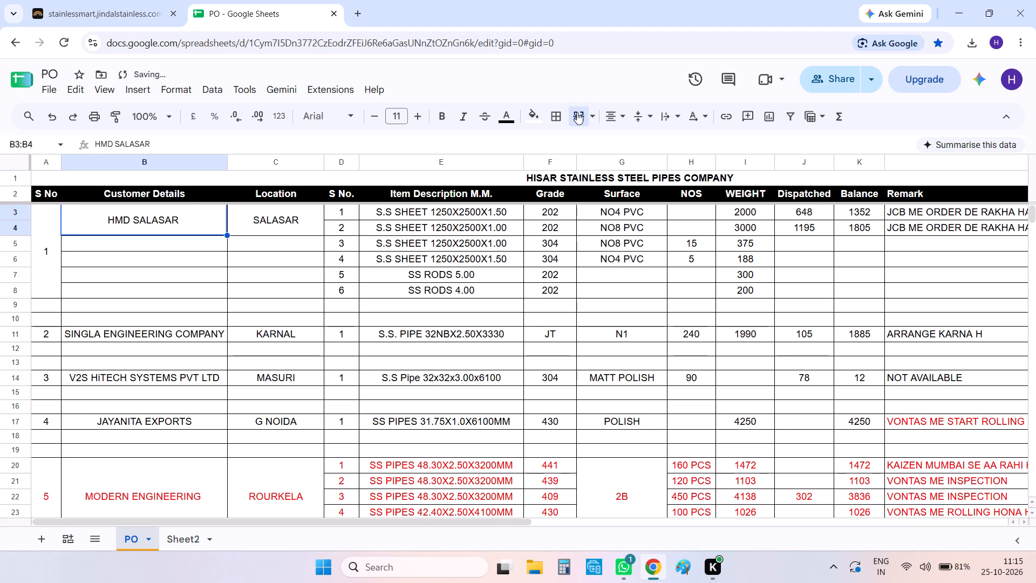
{"action": "key", "text": "shift+Down"}
{"action": "key", "text": "shift+Down"}
{"action": "key", "text": "shift+Down"}
{"action": "key", "text": "shift+Down"}
{"action": "left_click", "coordinate": [577, 112]}
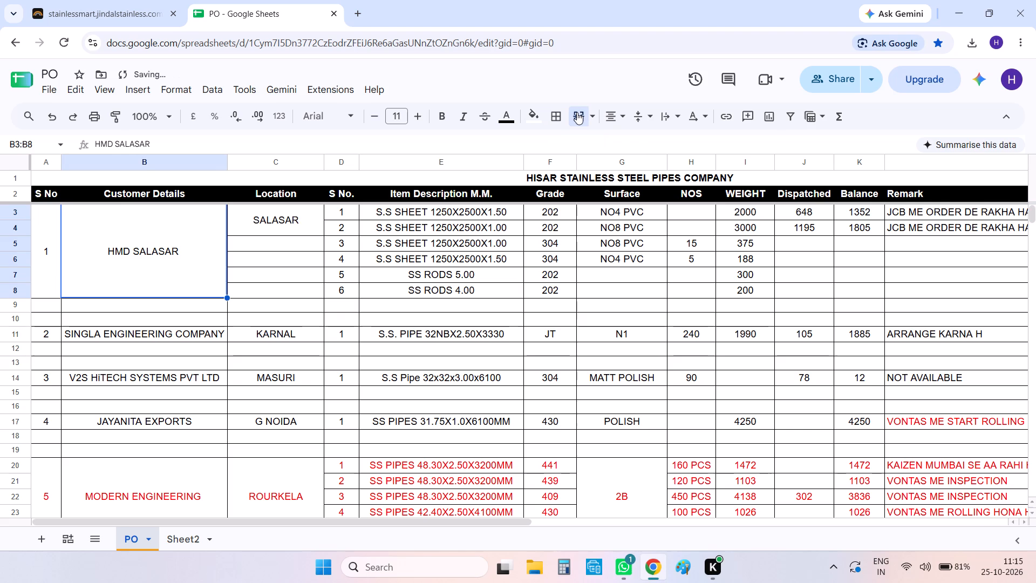
Merge the SALASAR location cell in column C down over rows 3 to 8.
{"action": "key", "text": "Right"}
{"action": "key", "text": "shift+Down"}
{"action": "key", "text": "shift+Down"}
{"action": "key", "text": "shift+Down"}
{"action": "key", "text": "shift+Down"}
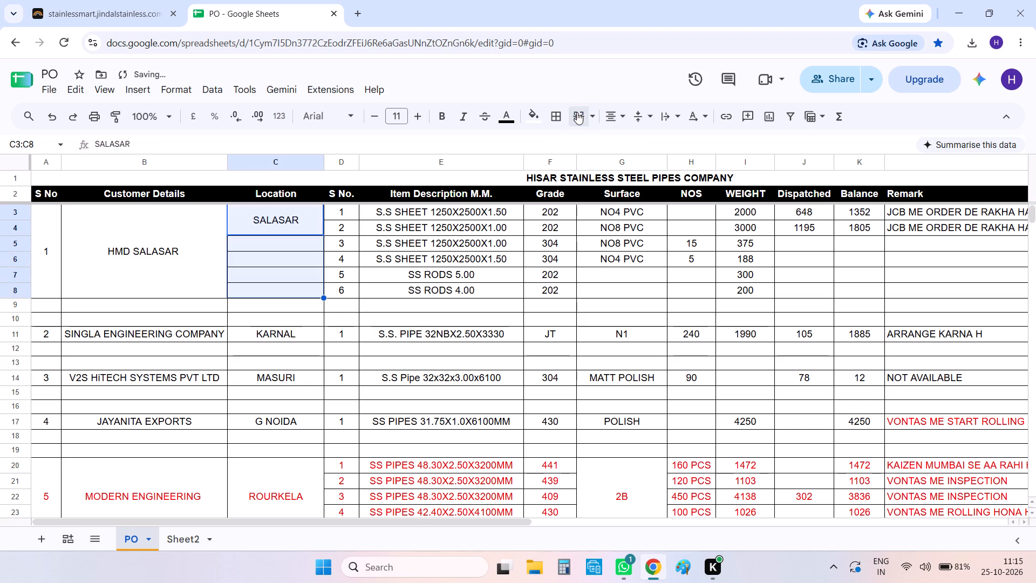
{"action": "left_click", "coordinate": [577, 112]}
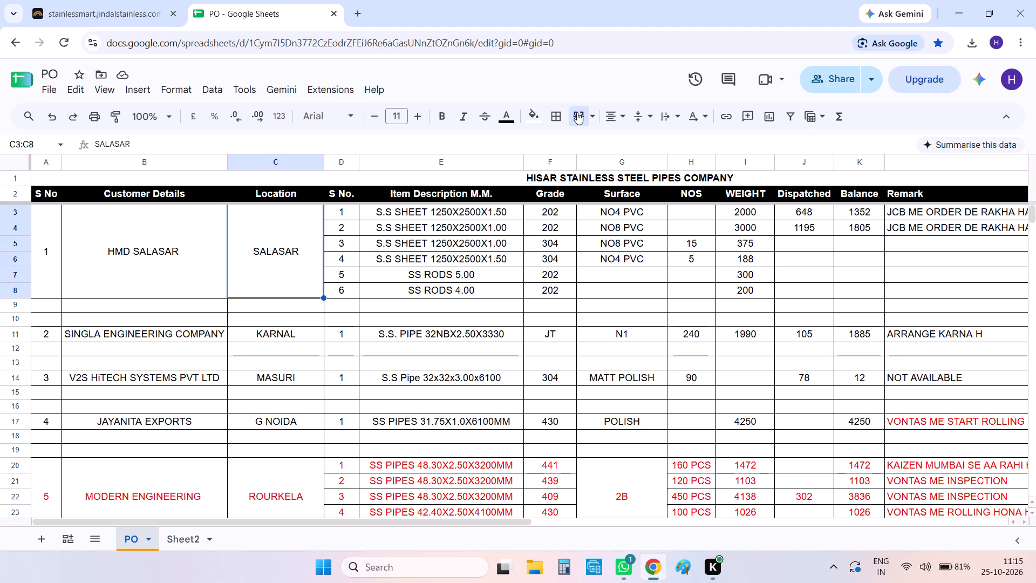
Review the orders at the end of the list, including VIBGYOR's item and its remark in row 63.
{"action": "key", "text": "Left"}
{"action": "key", "text": "Down"}
{"action": "key", "text": "Down"}
{"action": "key", "text": "Down"}
{"action": "key", "text": "Down"}
{"action": "key", "text": "Down"}
{"action": "key", "text": "Down"}
{"action": "key", "text": "Down"}
{"action": "key", "text": "Down"}
{"action": "key", "text": "Down"}
{"action": "key", "text": "Down"}
{"action": "key", "text": "Down"}
{"action": "key", "text": "Down"}
{"action": "key", "text": "Down"}
{"action": "key", "text": "Down"}
{"action": "key", "text": "Down"}
{"action": "key", "text": "Down"}
{"action": "key", "text": "Down"}
{"action": "key", "text": "Down"}
{"action": "key", "text": "Down"}
{"action": "key", "text": "Down"}
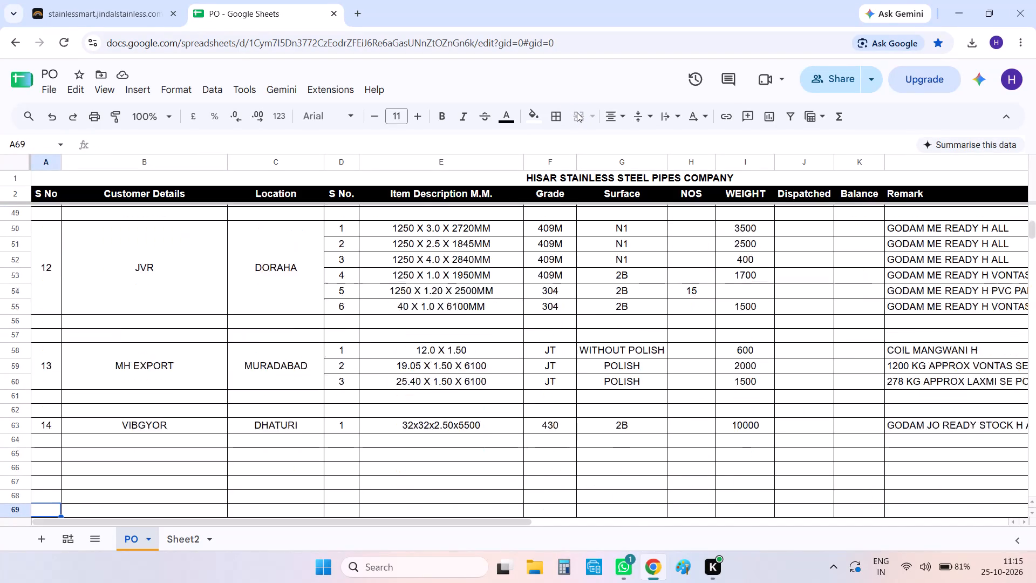
{"action": "key", "text": "Right"}
{"action": "key", "text": "Up"}
{"action": "key", "text": "Right"}
{"action": "key", "text": "Up"}
{"action": "key", "text": "Up"}
{"action": "key", "text": "Right"}
{"action": "key", "text": "Up"}
{"action": "key", "text": "Right"}
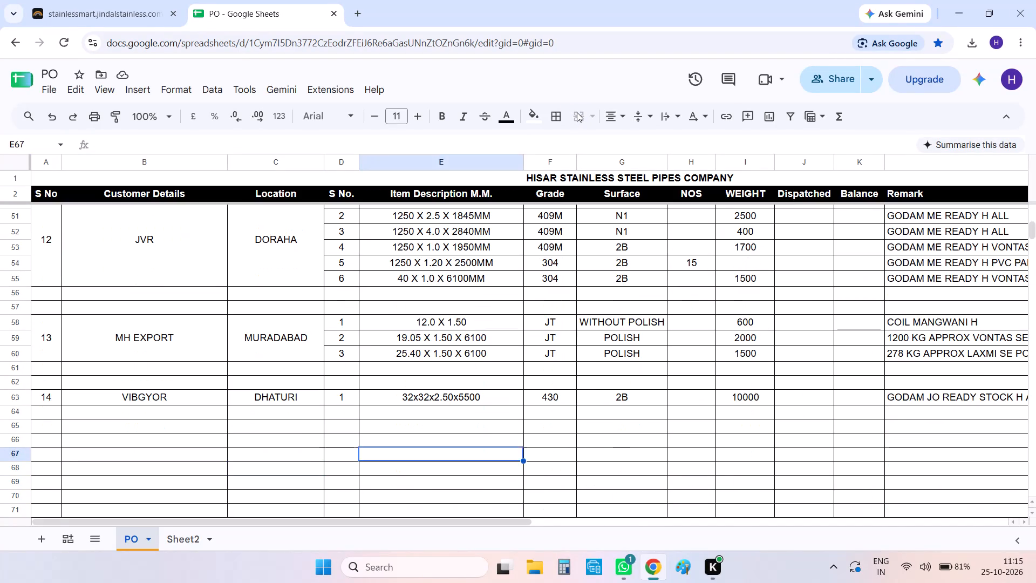
{"action": "key", "text": "Up"}
{"action": "key", "text": "Right"}
{"action": "key", "text": "Up"}
{"action": "key", "text": "Up"}
{"action": "key", "text": "Up"}
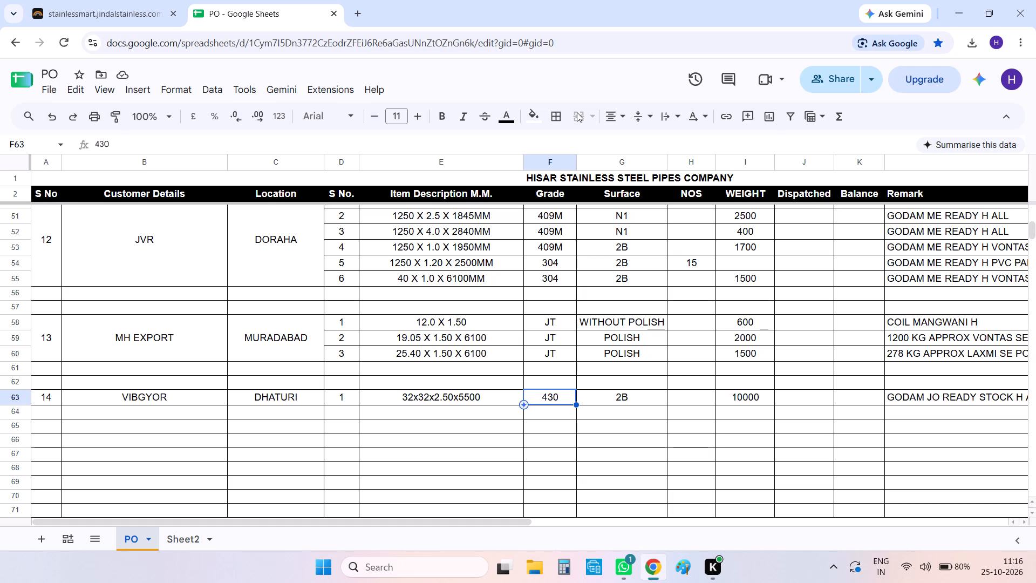
{"action": "key", "text": "Left"}
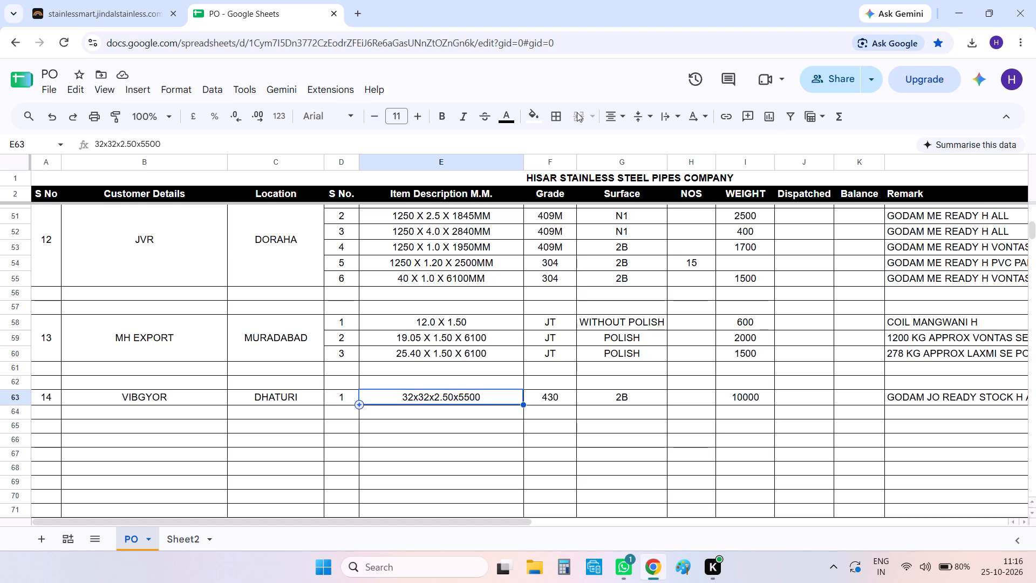
{"action": "key", "text": "Right"}
{"action": "key", "text": "Right"}
{"action": "key", "text": "Right"}
{"action": "key", "text": "Right"}
{"action": "key", "text": "Right"}
{"action": "key", "text": "Right"}
{"action": "key", "text": "Right"}
{"action": "key", "text": "Right"}
{"action": "key", "text": "Left"}
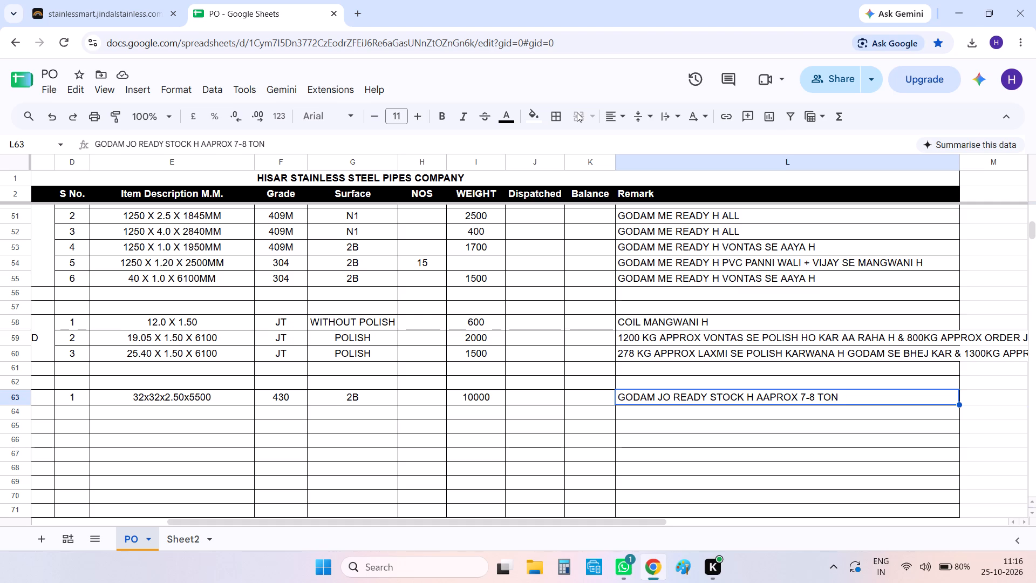
Wrap the text of the overflowing remark for MH EXPORT's item 2 in row 59.
{"action": "key", "text": "Up"}
{"action": "key", "text": "Up"}
{"action": "key", "text": "Up"}
{"action": "key", "text": "Up"}
{"action": "key", "text": "Right"}
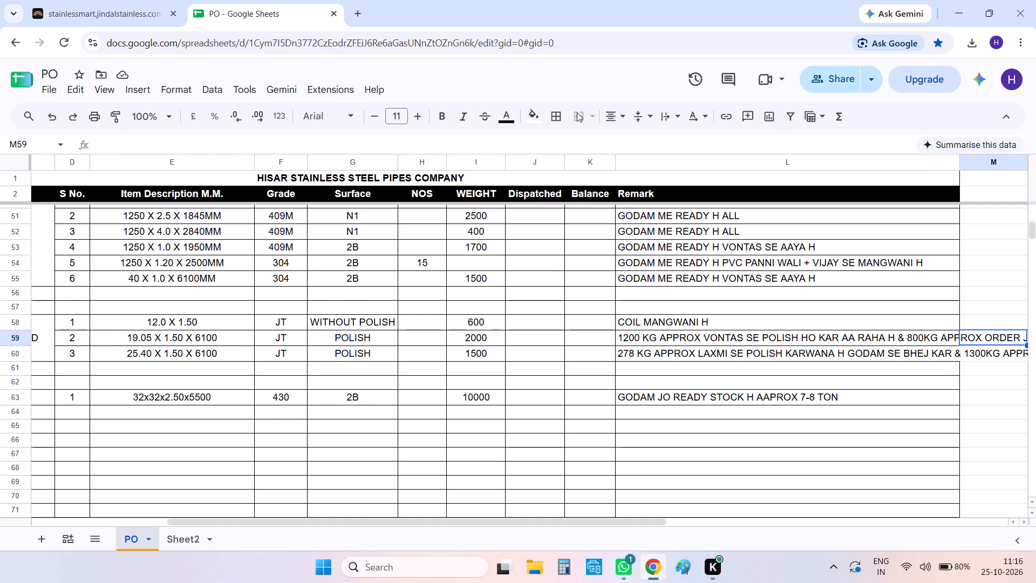
{"action": "key", "text": "Right"}
{"action": "key", "text": "Right"}
{"action": "key", "text": "Right"}
{"action": "key", "text": "Right"}
{"action": "key", "text": "Left"}
{"action": "key", "text": "Left"}
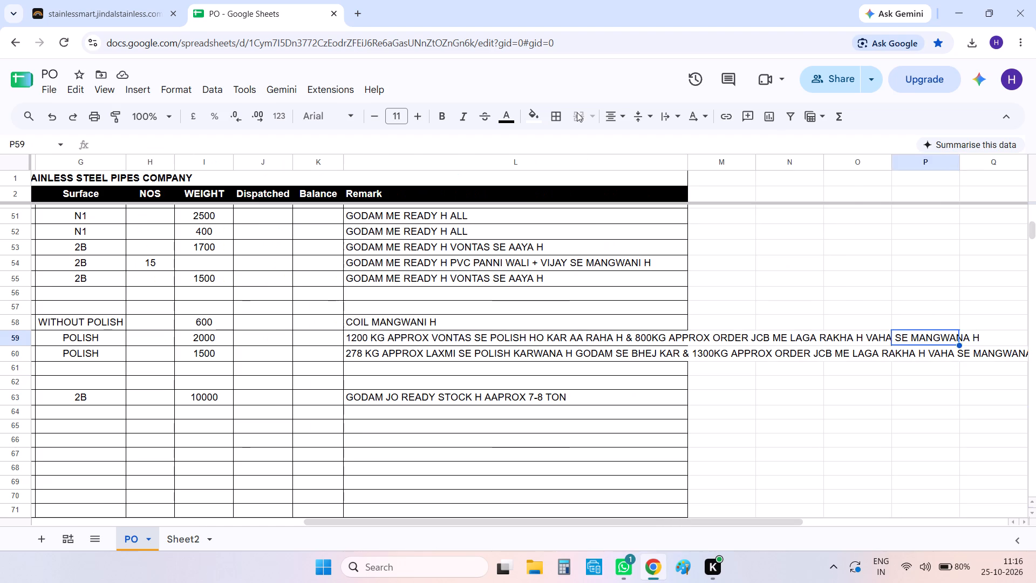
{"action": "key", "text": "Left"}
{"action": "key", "text": "Left"}
{"action": "key", "text": "Left"}
{"action": "key", "text": "Left"}
{"action": "key", "text": "Right"}
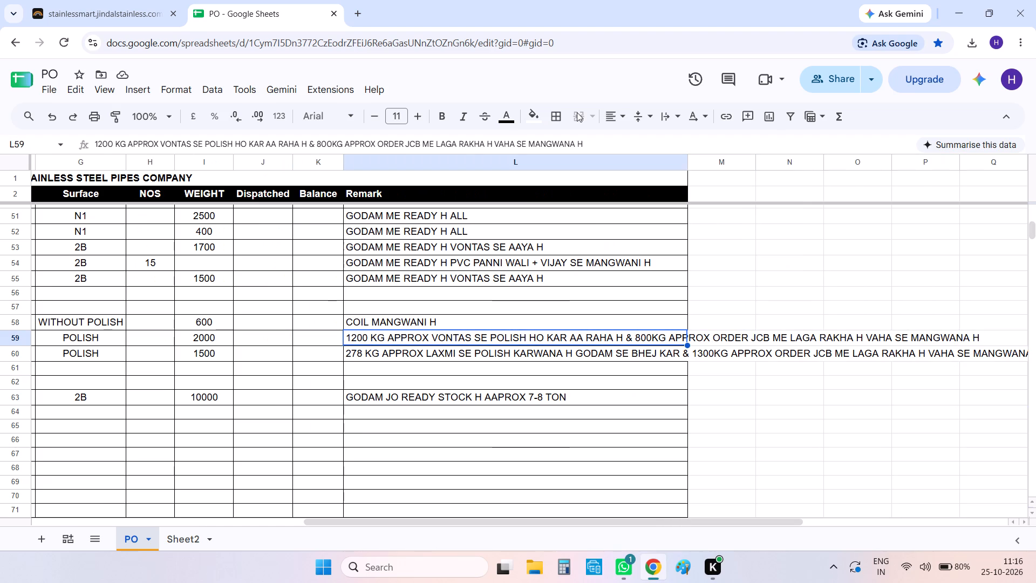
{"action": "left_click", "coordinate": [668, 115]}
{"action": "left_click", "coordinate": [689, 139]}
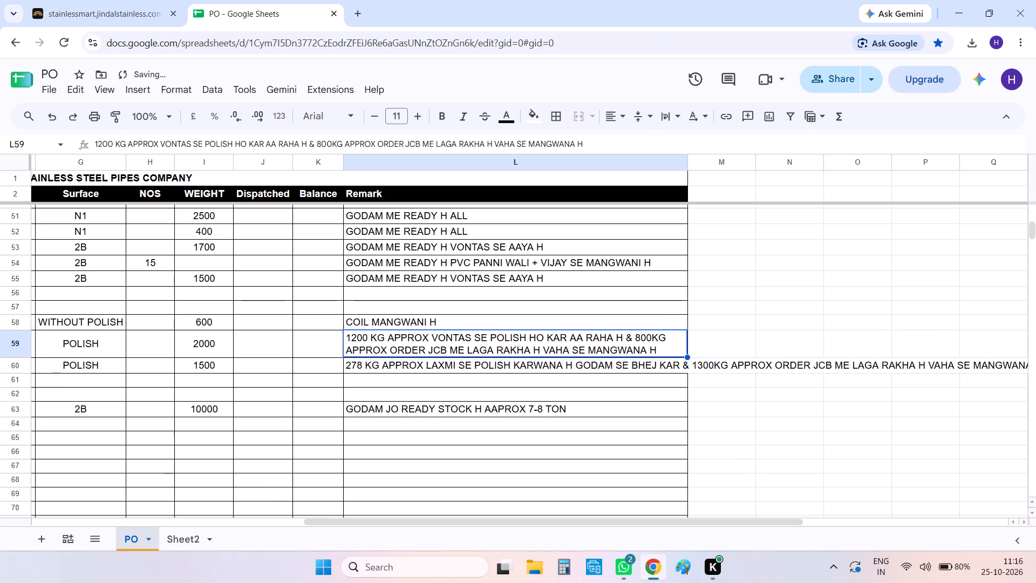
Wrap the text of the overflowing remark for MH EXPORT's item 3 in row 60.
{"action": "key", "text": "Down"}
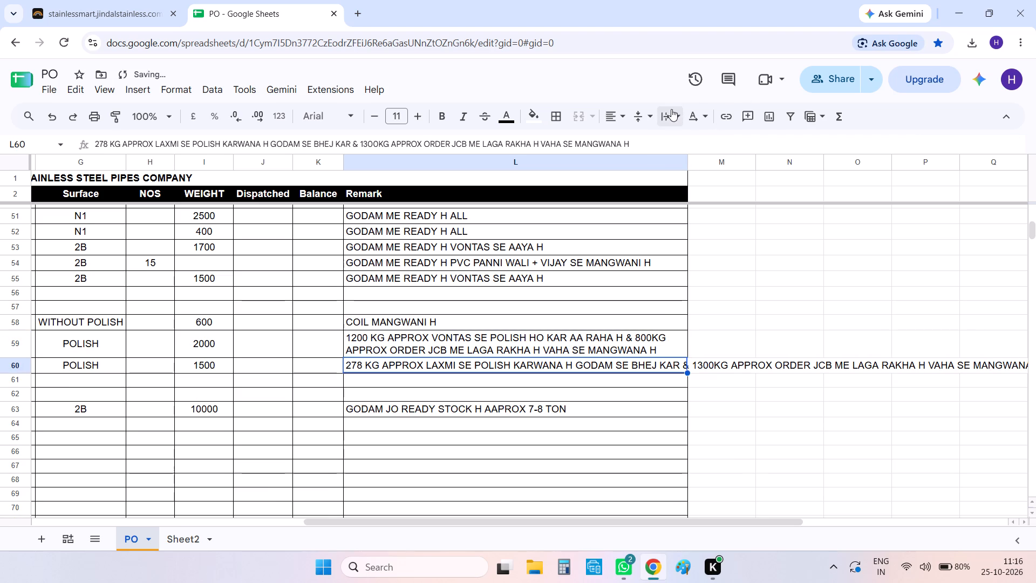
{"action": "left_click", "coordinate": [671, 112]}
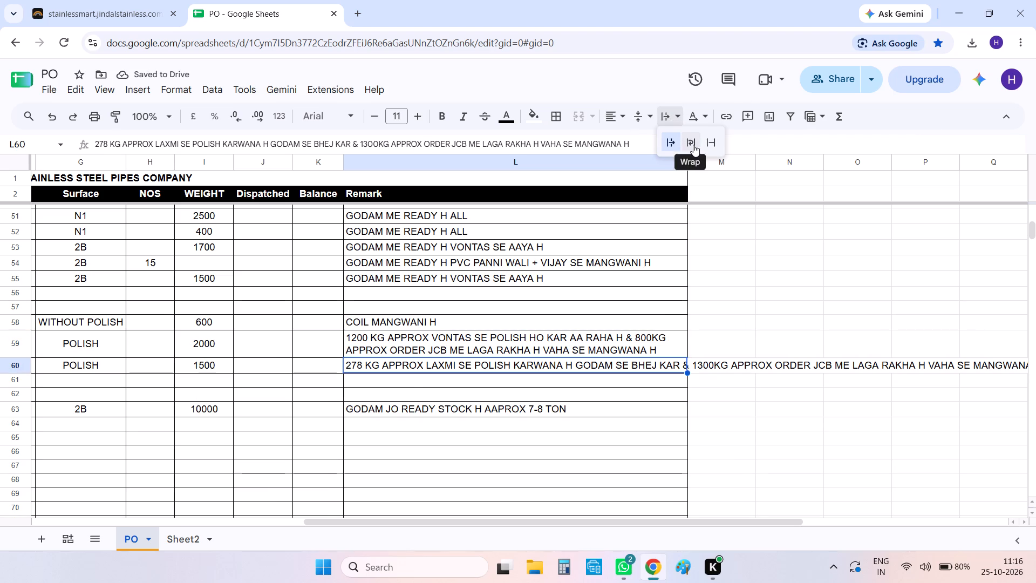
{"action": "left_click", "coordinate": [693, 145]}
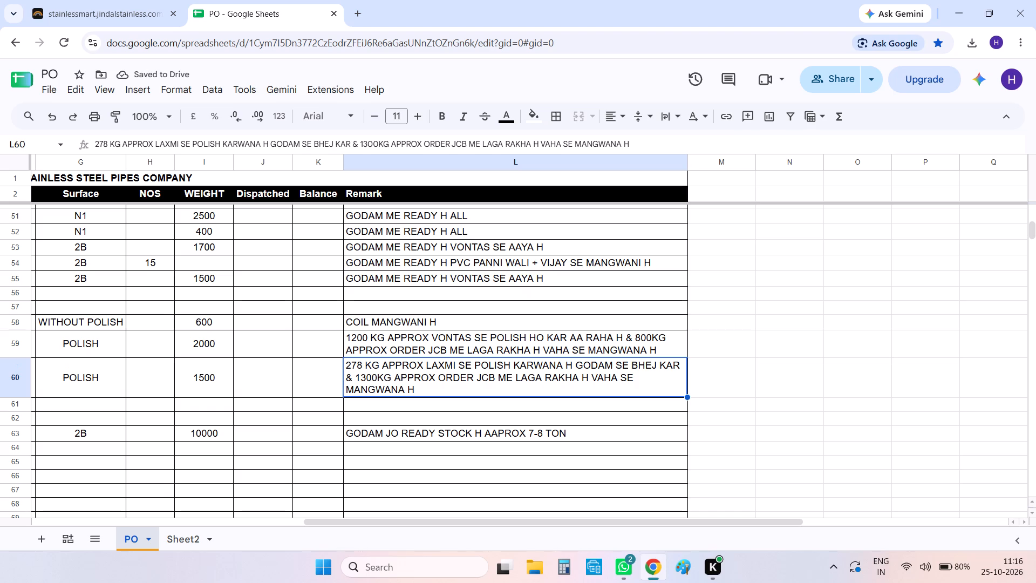
Review MH EXPORT's order and check the remarks of the orders above it up to PANTNAGER's row 44.
{"action": "key", "text": "Down"}
{"action": "key", "text": "Up"}
{"action": "key", "text": "Up"}
{"action": "key", "text": "Up"}
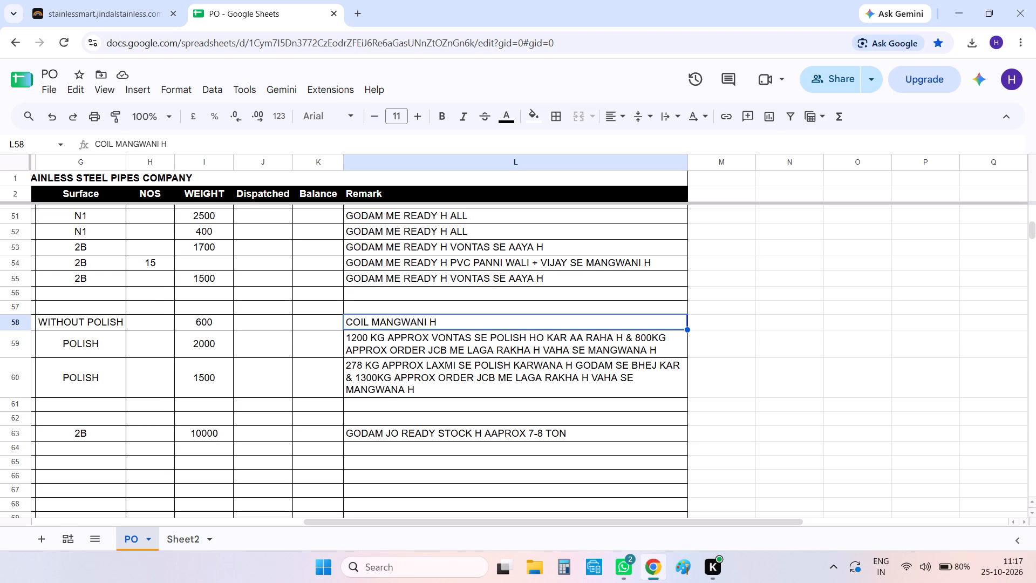
{"action": "key", "text": "Left"}
{"action": "key", "text": "Left"}
{"action": "key", "text": "Left"}
{"action": "key", "text": "Left"}
{"action": "key", "text": "Left"}
{"action": "key", "text": "Left"}
{"action": "key", "text": "Left"}
{"action": "key", "text": "Left"}
{"action": "key", "text": "Left"}
{"action": "key", "text": "Left"}
{"action": "key", "text": "Left"}
{"action": "key", "text": "Left"}
{"action": "key", "text": "Left"}
{"action": "key", "text": "Left"}
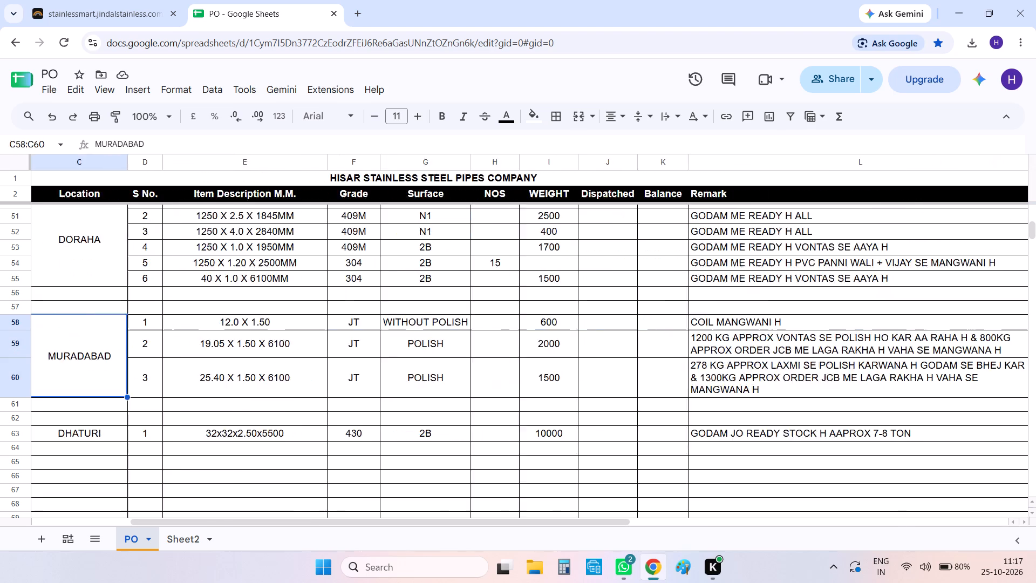
{"action": "key", "text": "Right"}
{"action": "key", "text": "Right"}
{"action": "key", "text": "Right"}
{"action": "key", "text": "Right"}
{"action": "key", "text": "Right"}
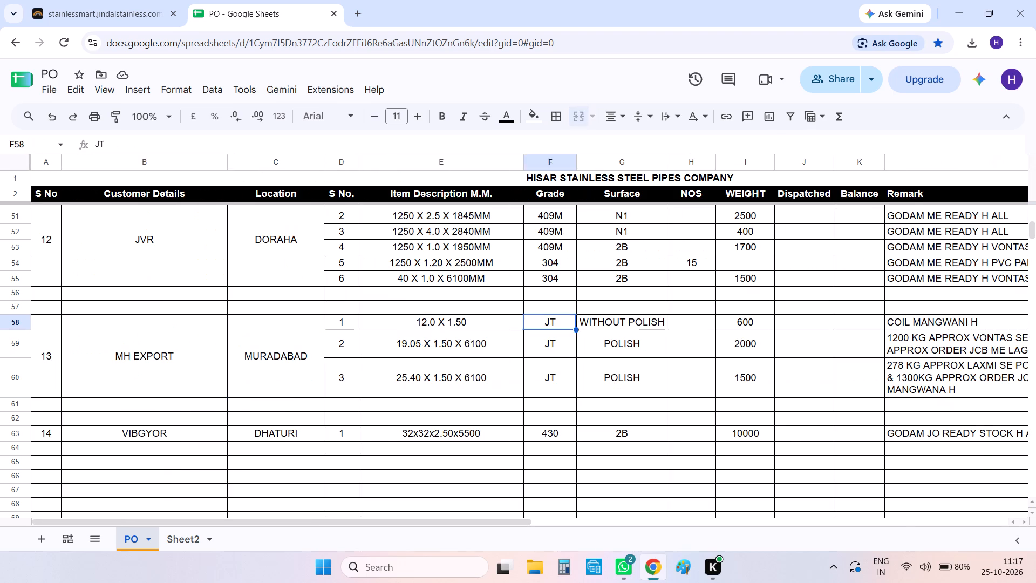
{"action": "key", "text": "Right"}
{"action": "key", "text": "Right"}
{"action": "key", "text": "Up"}
{"action": "key", "text": "Right"}
{"action": "key", "text": "Up"}
{"action": "key", "text": "Right"}
{"action": "key", "text": "Up"}
{"action": "key", "text": "Right"}
{"action": "key", "text": "Up"}
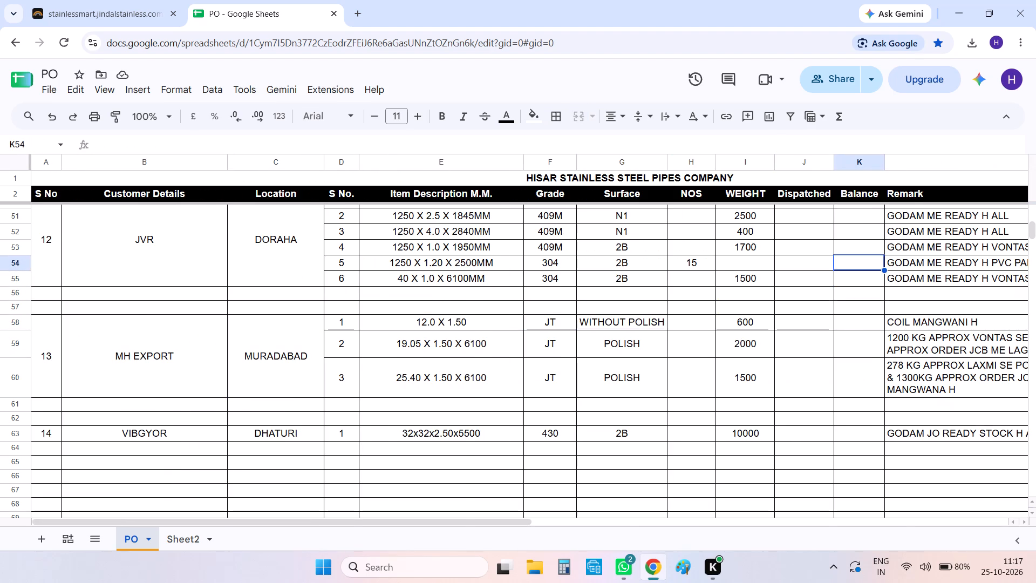
{"action": "key", "text": "Right"}
{"action": "key", "text": "Up"}
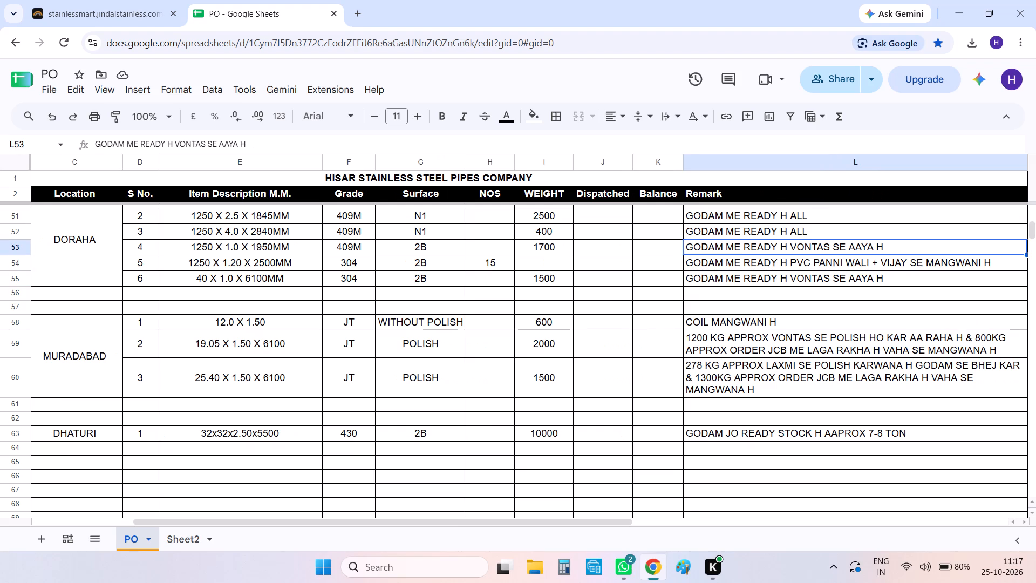
{"action": "key", "text": "Up"}
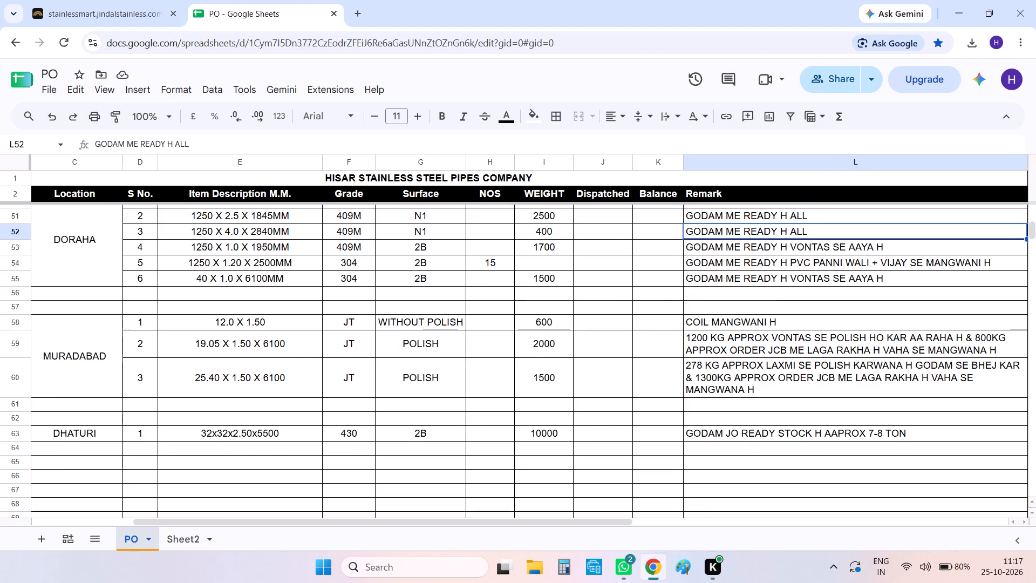
{"action": "key", "text": "Up"}
{"action": "key", "text": "Up"}
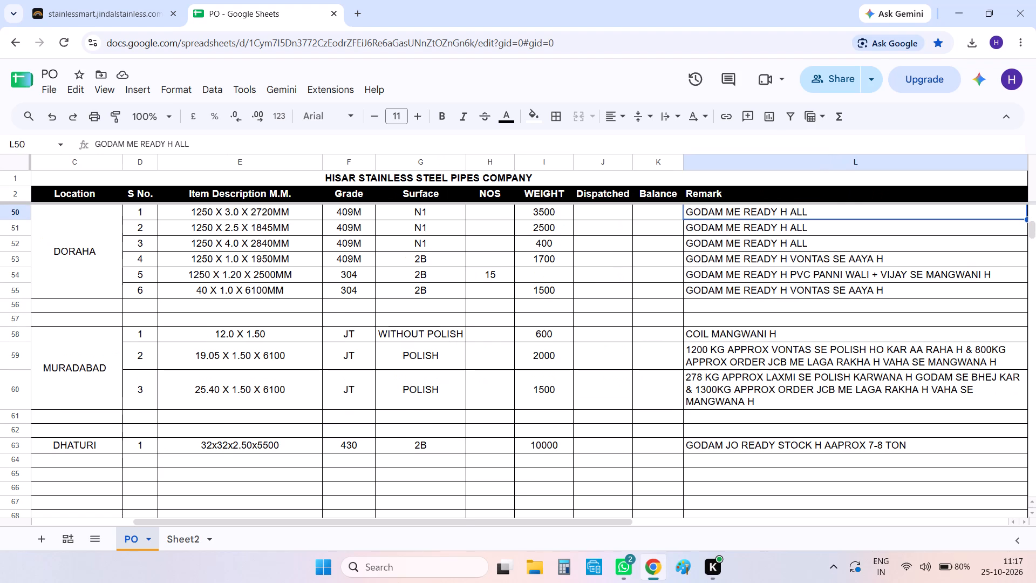
{"action": "key", "text": "Up"}
{"action": "key", "text": "Up"}
{"action": "key", "text": "Up"}
{"action": "key", "text": "Up"}
{"action": "key", "text": "Up"}
{"action": "key", "text": "Up"}
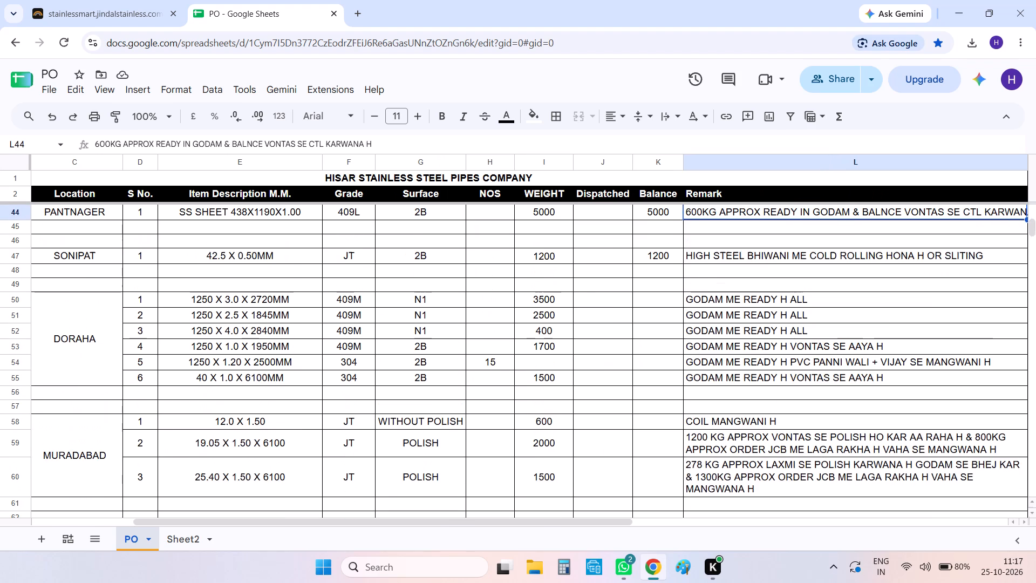
{"action": "key", "text": "Up"}
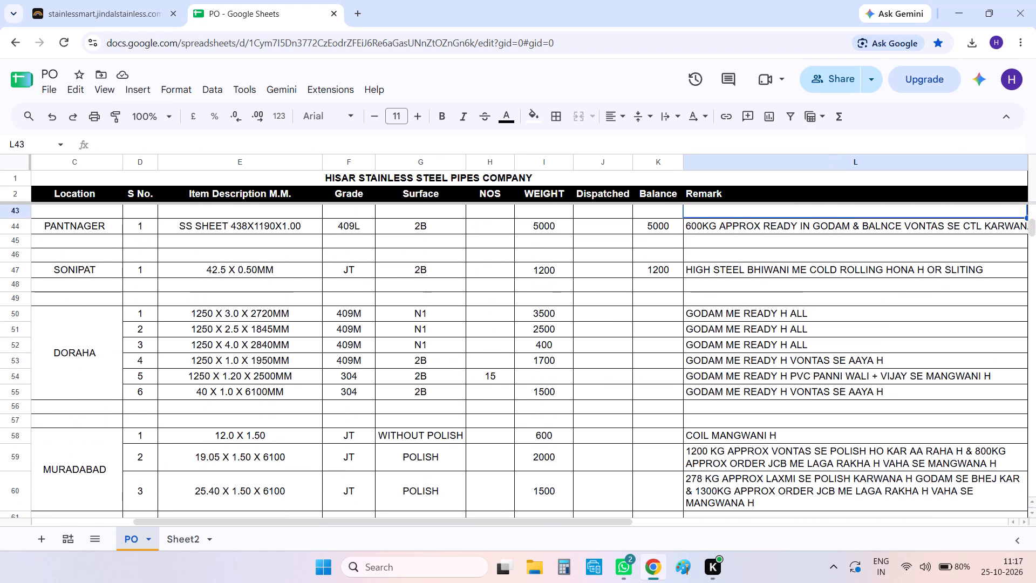
Wrap the text of the overflowing remark for the PANTNAGER order's SS SHEET 438X1190X1.00 item in row 44.
{"action": "key", "text": "Right"}
{"action": "key", "text": "Left"}
{"action": "key", "text": "Down"}
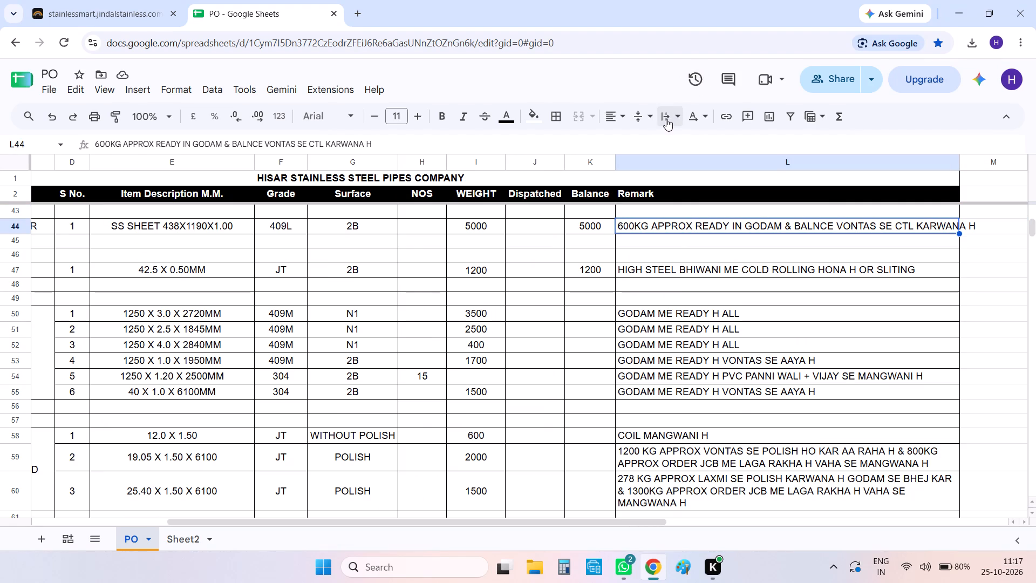
{"action": "left_click_drag", "start_coordinate": [666, 119], "coordinate": [690, 145]}
{"action": "left_click", "coordinate": [690, 145]}
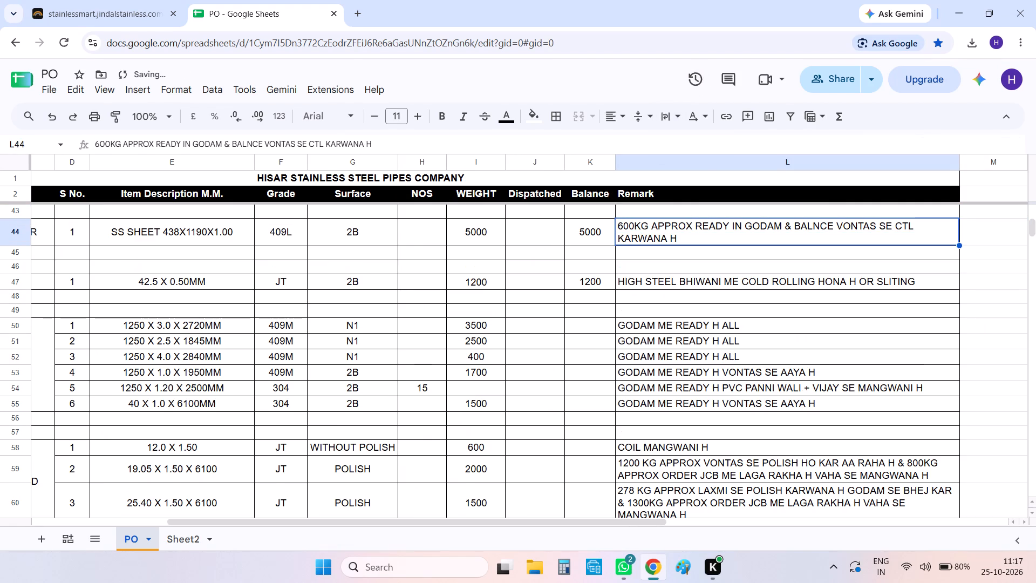
Correct the spelling of BALNCE to BALANCE in the remark in row 44.
{"action": "left_click", "coordinate": [814, 227]}
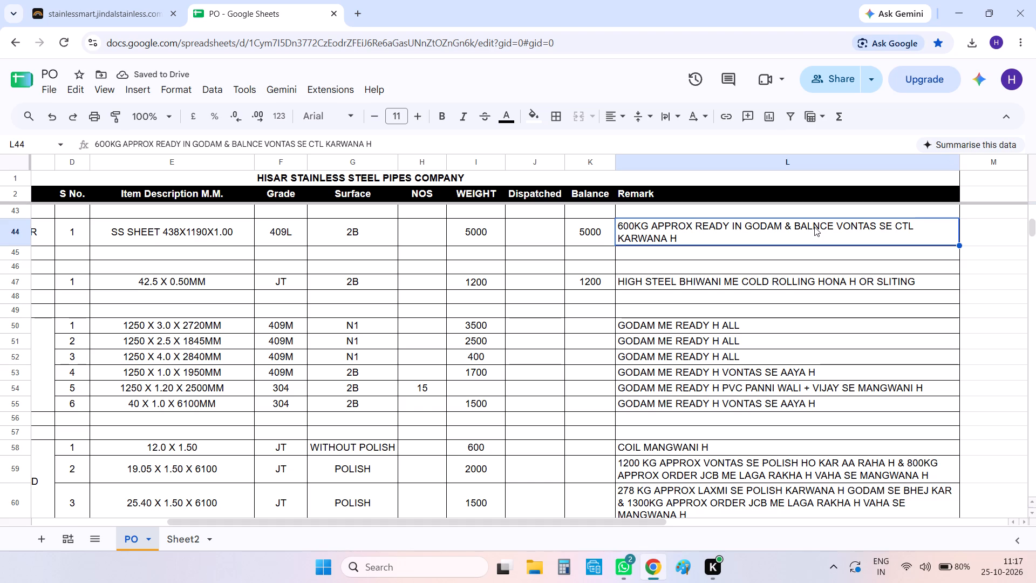
{"action": "double_click", "coordinate": [814, 227]}
{"action": "left_click", "coordinate": [814, 227]}
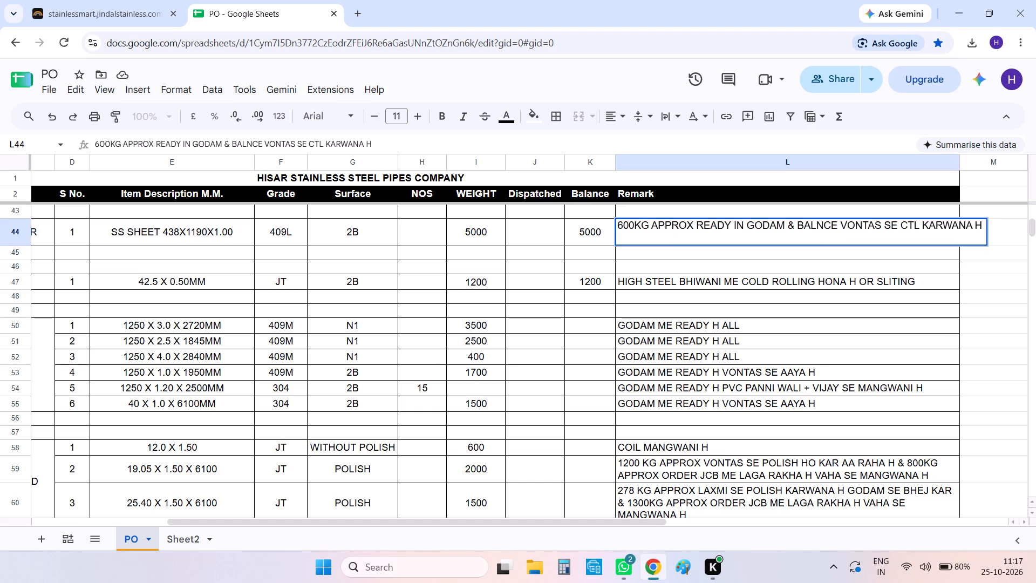
{"action": "key", "text": "a"}
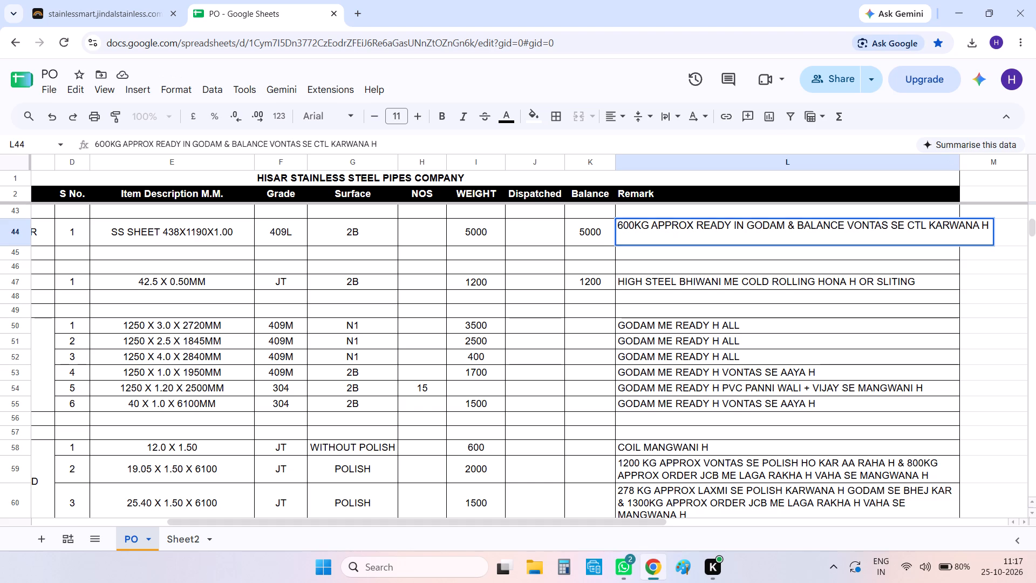
{"action": "key", "text": "Return"}
{"action": "key", "text": "Up"}
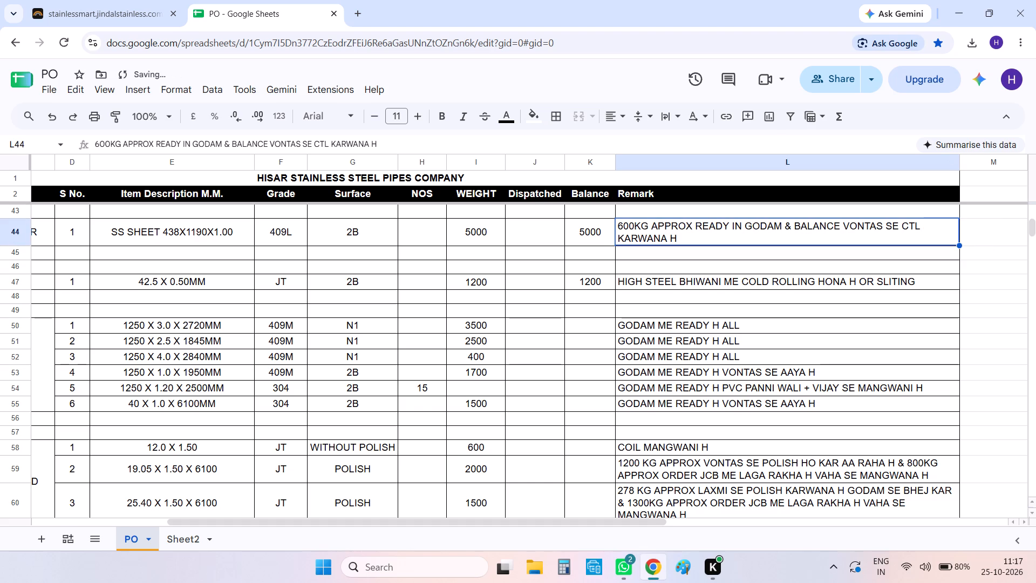
Review the PANTNAGER order in row 44 across its columns, from the customer details to the remark.
{"action": "key", "text": "Left"}
{"action": "key", "text": "Left"}
{"action": "key", "text": "Left"}
{"action": "key", "text": "Left"}
{"action": "key", "text": "Left"}
{"action": "key", "text": "Left"}
{"action": "key", "text": "Left"}
{"action": "key", "text": "Left"}
{"action": "key", "text": "Left"}
{"action": "key", "text": "Left"}
{"action": "key", "text": "Left"}
{"action": "key", "text": "Left"}
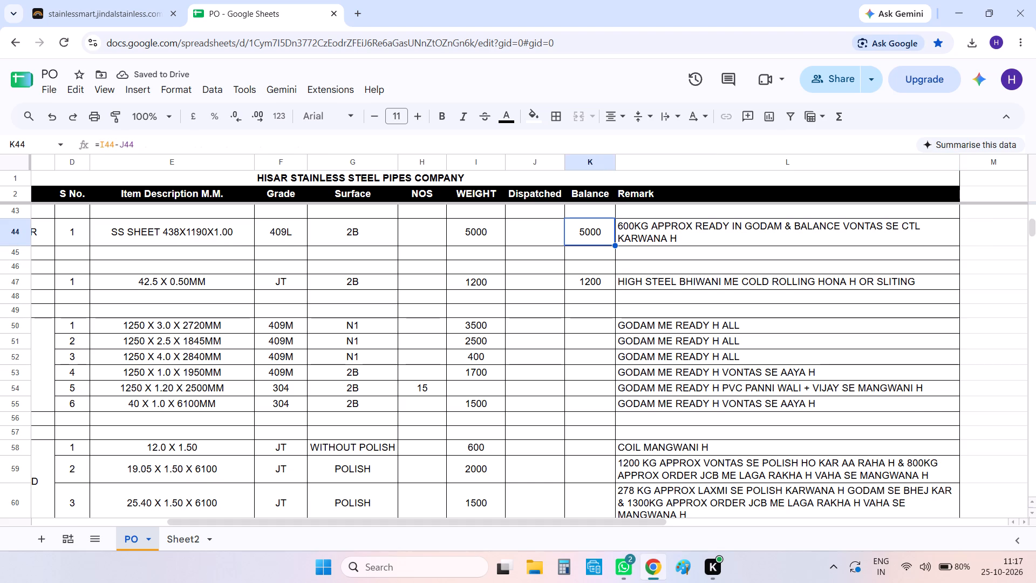
{"action": "key", "text": "Right"}
{"action": "key", "text": "Right"}
{"action": "key", "text": "Right"}
{"action": "key", "text": "Right"}
{"action": "key", "text": "Right"}
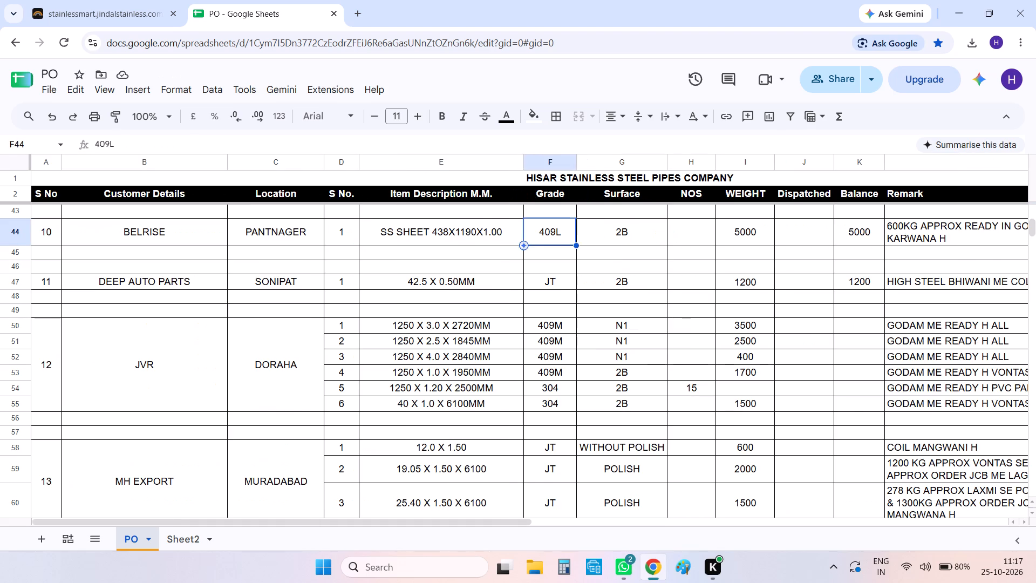
{"action": "key", "text": "Right"}
{"action": "key", "text": "Right"}
{"action": "key", "text": "Right"}
{"action": "key", "text": "Right"}
{"action": "key", "text": "Right"}
{"action": "key", "text": "Right"}
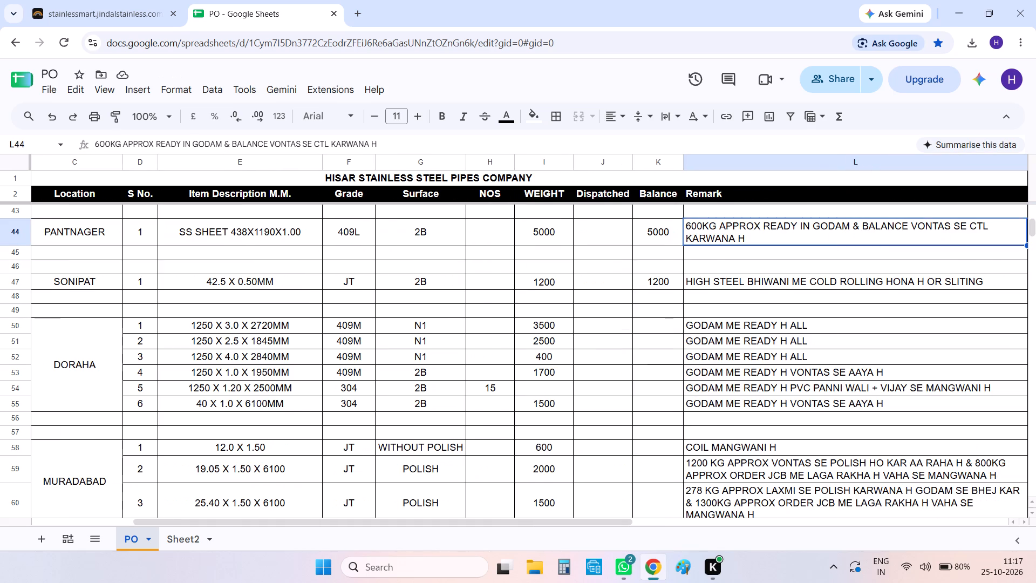
Check the orders above row 44, from the PANIPAT pipe order in row 41 up to the S.S Coils order in row 38.
{"action": "key", "text": "Up"}
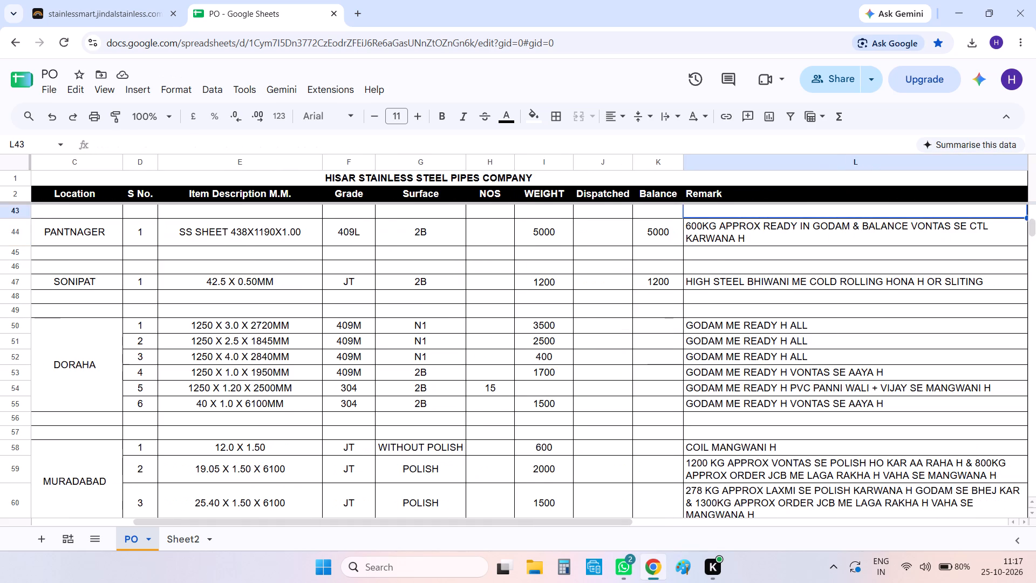
{"action": "key", "text": "Up"}
{"action": "key", "text": "Up"}
{"action": "key", "text": "Up"}
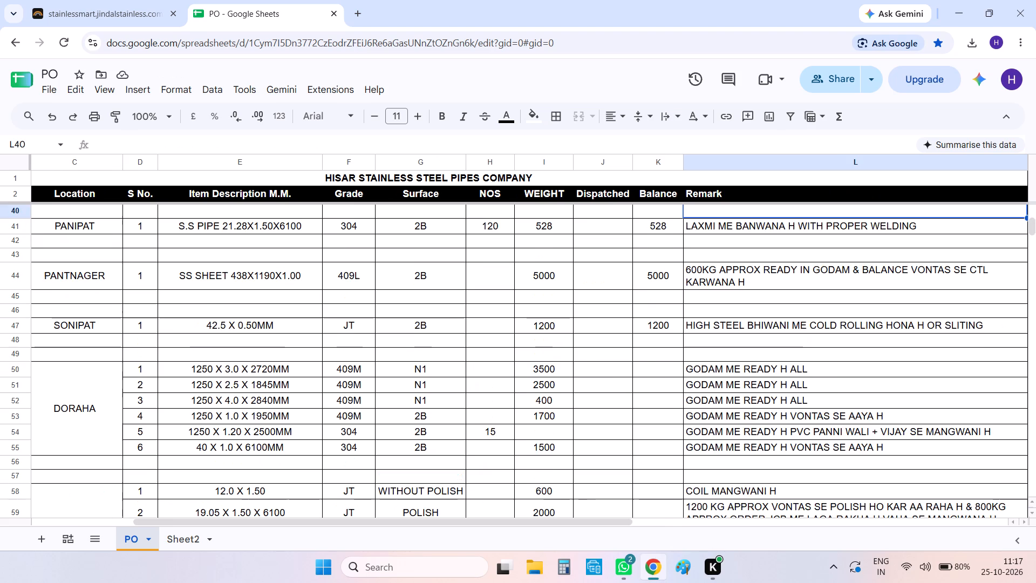
{"action": "key", "text": "Down"}
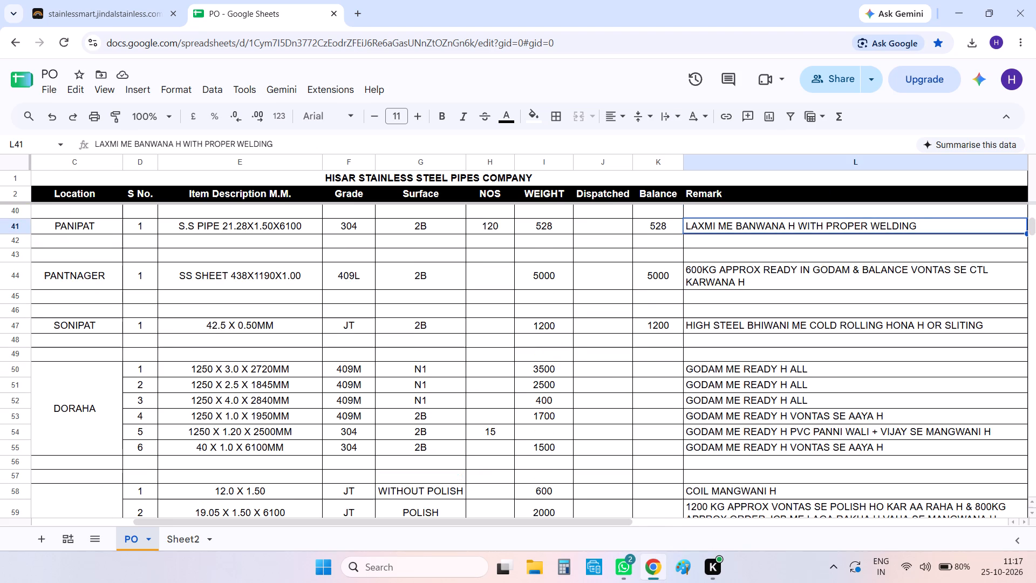
{"action": "key", "text": "Up"}
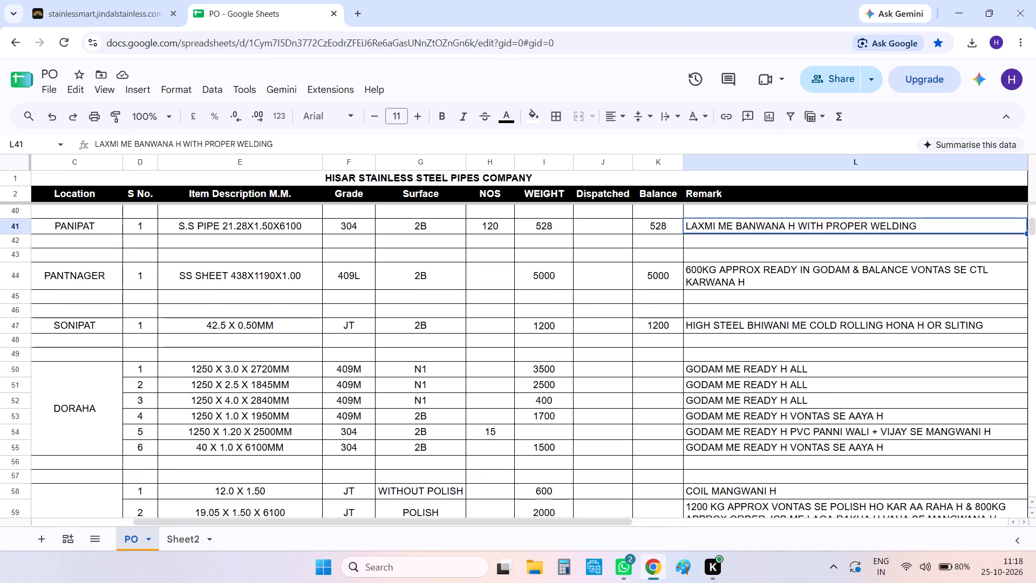
{"action": "key", "text": "Left"}
{"action": "key", "text": "Left"}
{"action": "key", "text": "Left"}
{"action": "key", "text": "Left"}
{"action": "key", "text": "Left"}
{"action": "key", "text": "Left"}
{"action": "key", "text": "Left"}
{"action": "key", "text": "Left"}
{"action": "key", "text": "Left"}
{"action": "key", "text": "Left"}
{"action": "key", "text": "Left"}
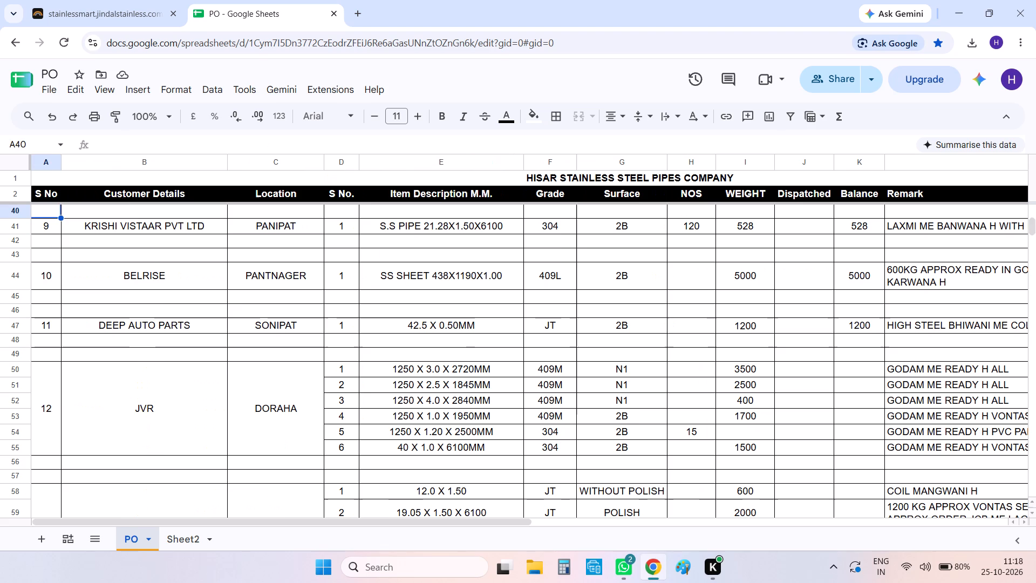
{"action": "key", "text": "Right"}
{"action": "key", "text": "Right"}
{"action": "key", "text": "Right"}
{"action": "key", "text": "Right"}
{"action": "key", "text": "Right"}
{"action": "key", "text": "Right"}
{"action": "key", "text": "Right"}
{"action": "key", "text": "Right"}
{"action": "key", "text": "Right"}
{"action": "key", "text": "Right"}
{"action": "key", "text": "Right"}
{"action": "key", "text": "Right"}
{"action": "key", "text": "Left"}
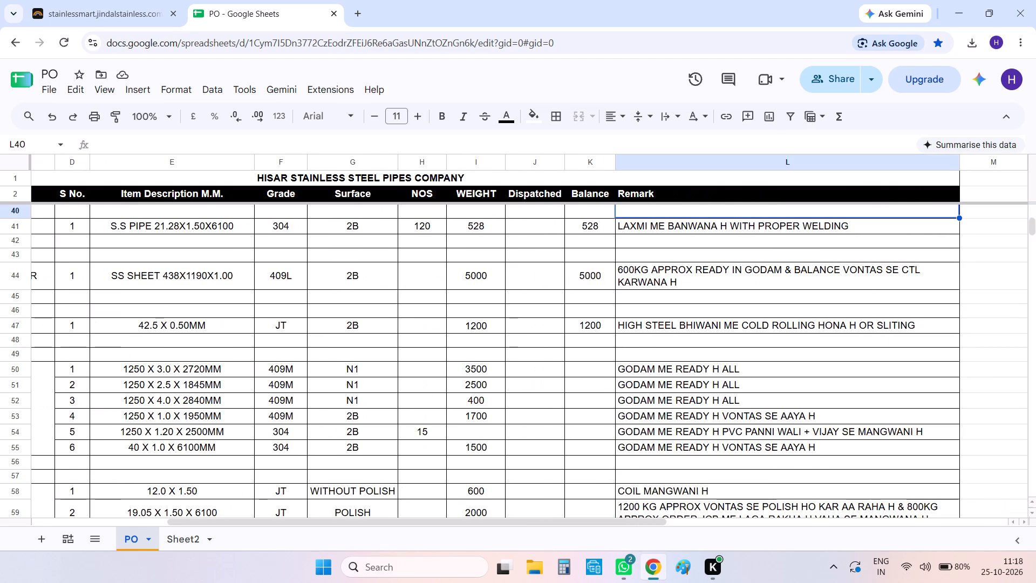
{"action": "key", "text": "Up"}
{"action": "key", "text": "Up"}
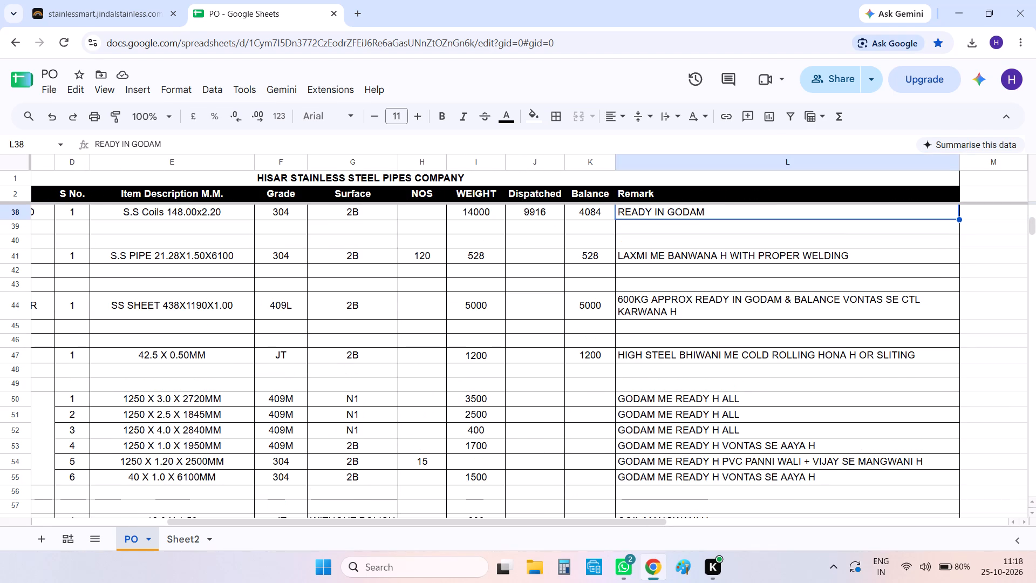
{"action": "key", "text": "Up"}
{"action": "key", "text": "Down"}
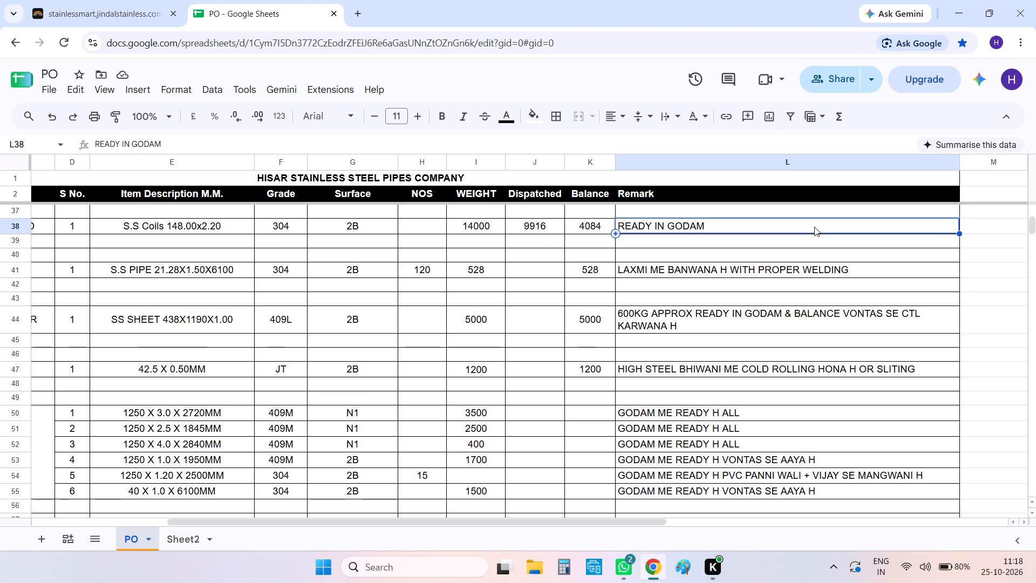
Open the HSSPC STOCK workbook in a new browser tab and bring up its COIL stock sheet.
{"action": "left_click", "coordinate": [362, 13]}
{"action": "left_click", "coordinate": [478, 65]}
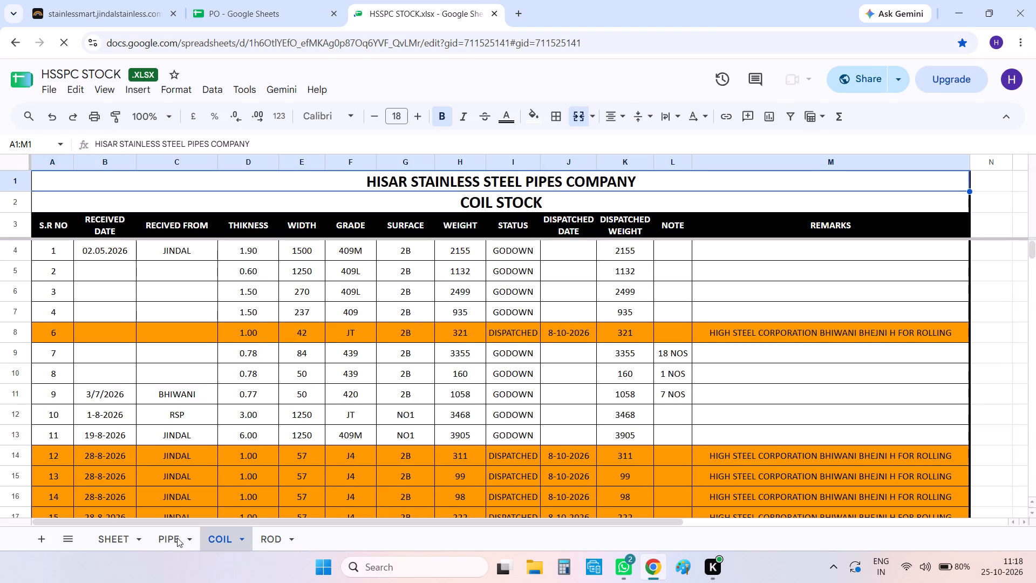
{"action": "left_click", "coordinate": [132, 542]}
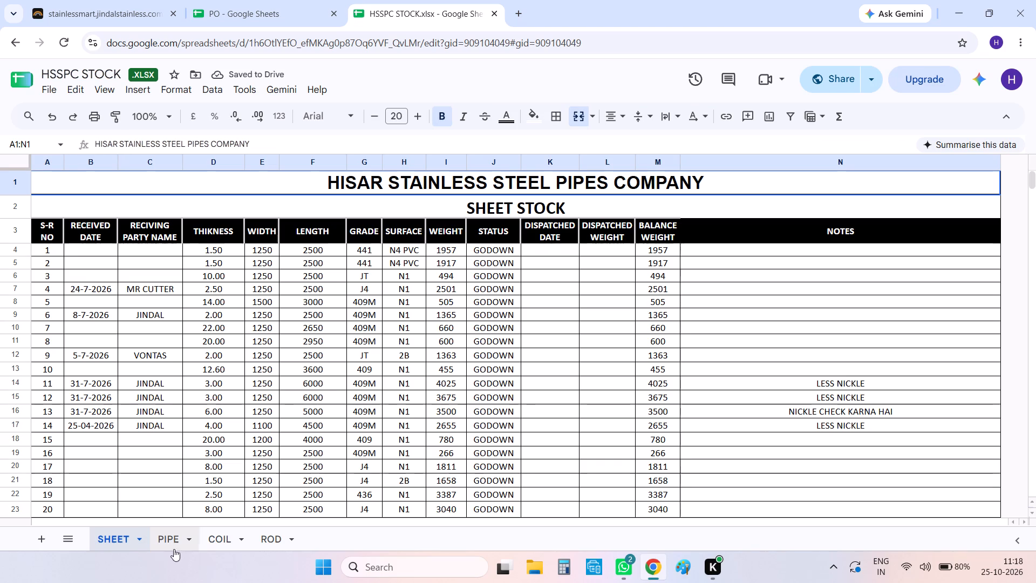
{"action": "left_click", "coordinate": [220, 541]}
Look through the coil stock list for 2.20 thick grade 304 coils, checking their widths and weights.
{"action": "left_click", "coordinate": [229, 445]}
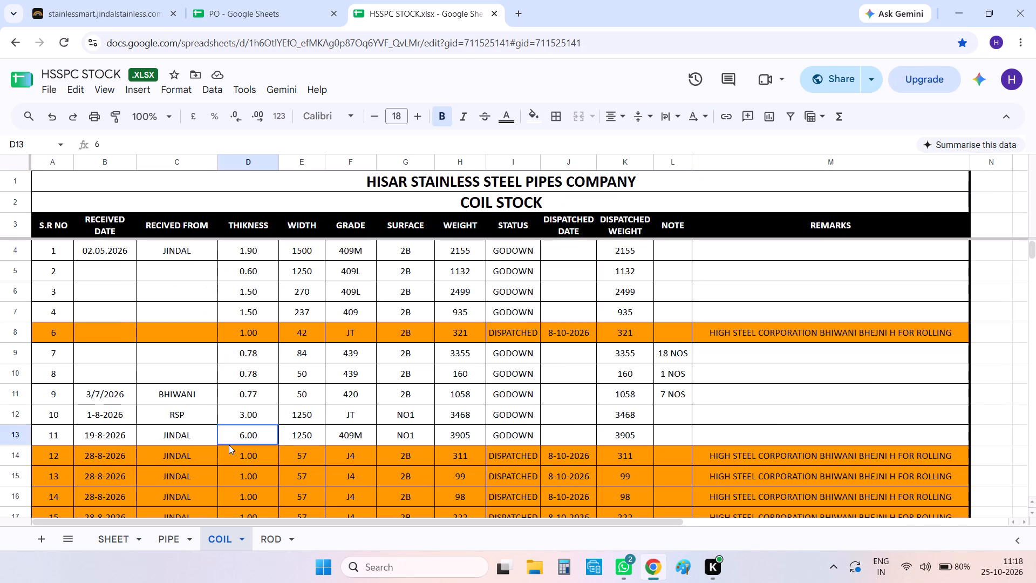
{"action": "key", "text": "Down"}
{"action": "key", "text": "Down"}
{"action": "key", "text": "Down"}
{"action": "key", "text": "Down"}
{"action": "key", "text": "Down"}
{"action": "key", "text": "Down"}
{"action": "key", "text": "Down"}
{"action": "key", "text": "Down"}
{"action": "key", "text": "Down"}
{"action": "key", "text": "Down"}
{"action": "key", "text": "Down"}
{"action": "key", "text": "Down"}
{"action": "key", "text": "Down"}
{"action": "key", "text": "Down"}
{"action": "key", "text": "Down"}
{"action": "key", "text": "Down"}
{"action": "key", "text": "Down"}
{"action": "key", "text": "Down"}
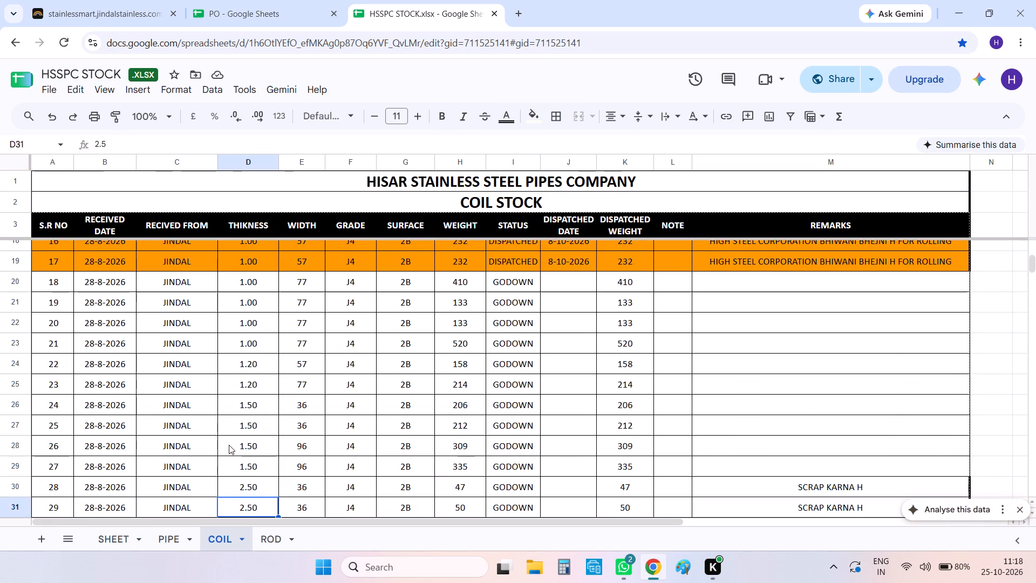
{"action": "key", "text": "Down"}
{"action": "key", "text": "Down"}
{"action": "key", "text": "Down"}
{"action": "key", "text": "Down"}
{"action": "key", "text": "Down"}
{"action": "key", "text": "Down"}
{"action": "key", "text": "Down"}
{"action": "key", "text": "Down"}
{"action": "key", "text": "Down"}
{"action": "key", "text": "Down"}
{"action": "key", "text": "Down"}
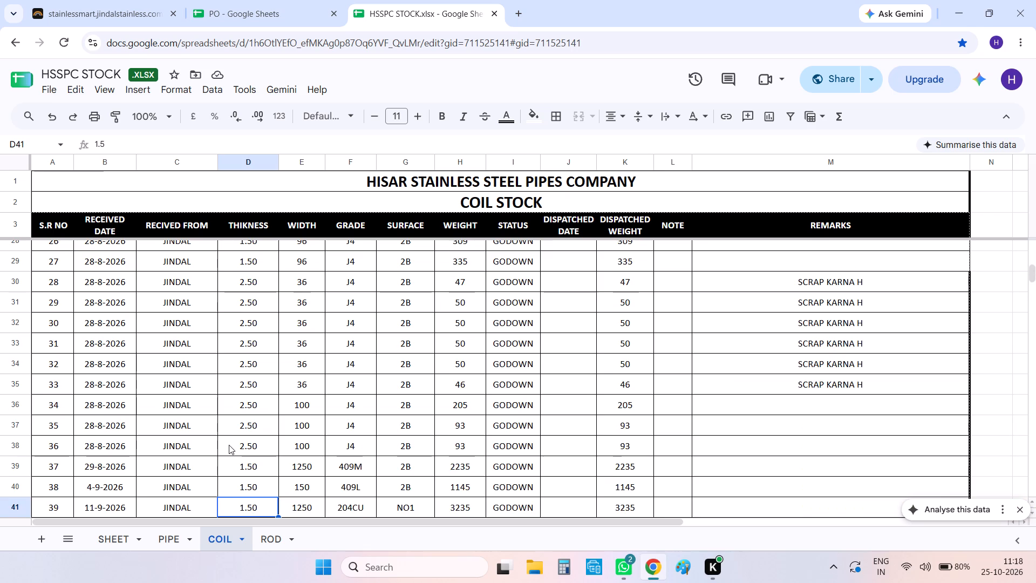
{"action": "key", "text": "Down"}
{"action": "key", "text": "Down"}
{"action": "key", "text": "Down"}
{"action": "key", "text": "Down"}
{"action": "key", "text": "Down"}
{"action": "key", "text": "Down"}
{"action": "key", "text": "Down"}
{"action": "key", "text": "Down"}
{"action": "key", "text": "Down"}
{"action": "key", "text": "Down"}
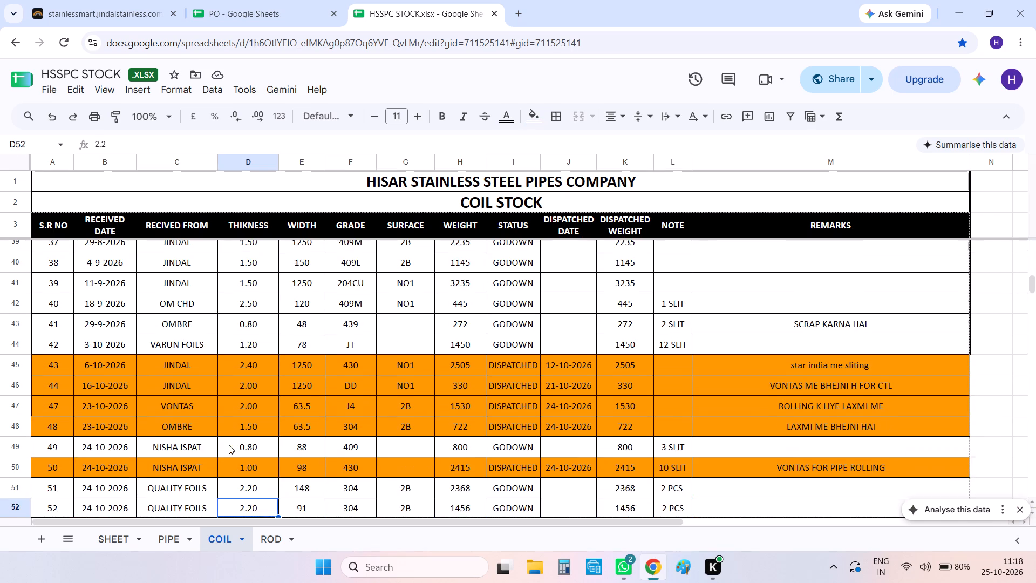
{"action": "key", "text": "Down"}
{"action": "key", "text": "Down"}
{"action": "key", "text": "Up"}
{"action": "key", "text": "Up"}
{"action": "key", "text": "Up"}
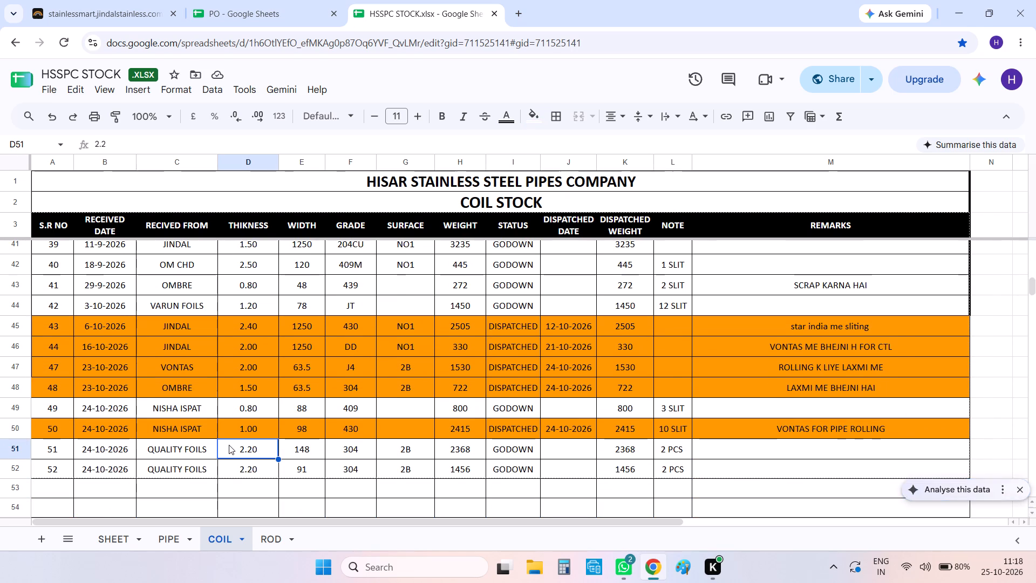
{"action": "key", "text": "Down"}
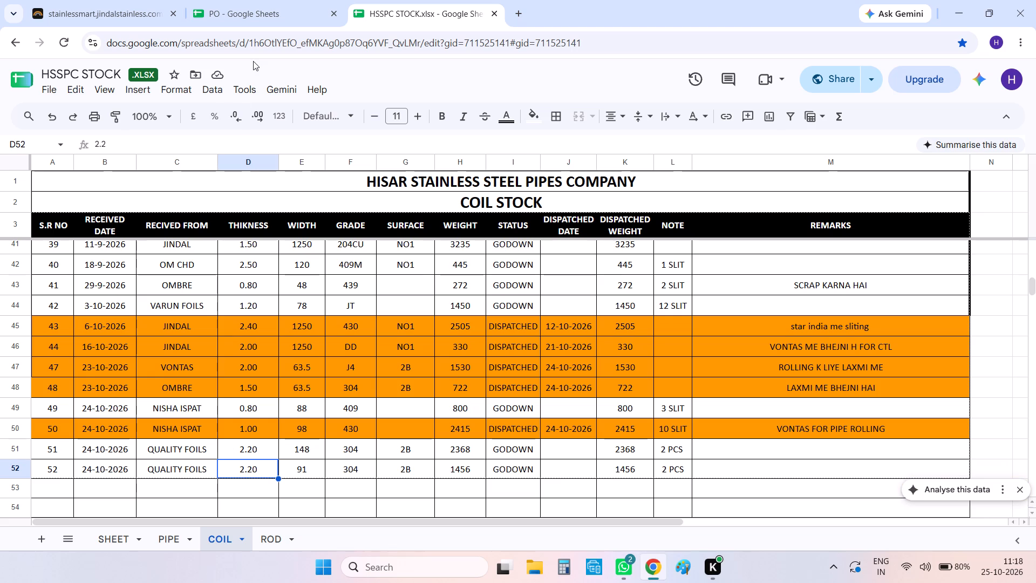
Return to the PO sheet and extend the S.S Coils 148.00x2.20 remark in row 38 to READY IN GODAM 2368KG.
{"action": "left_click", "coordinate": [270, 13]}
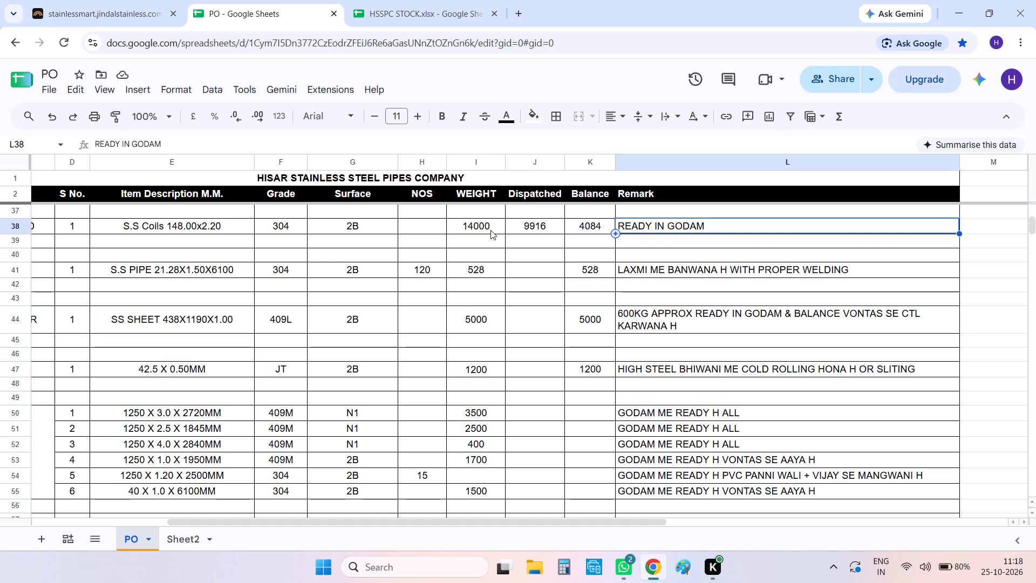
{"action": "double_click", "coordinate": [723, 229]}
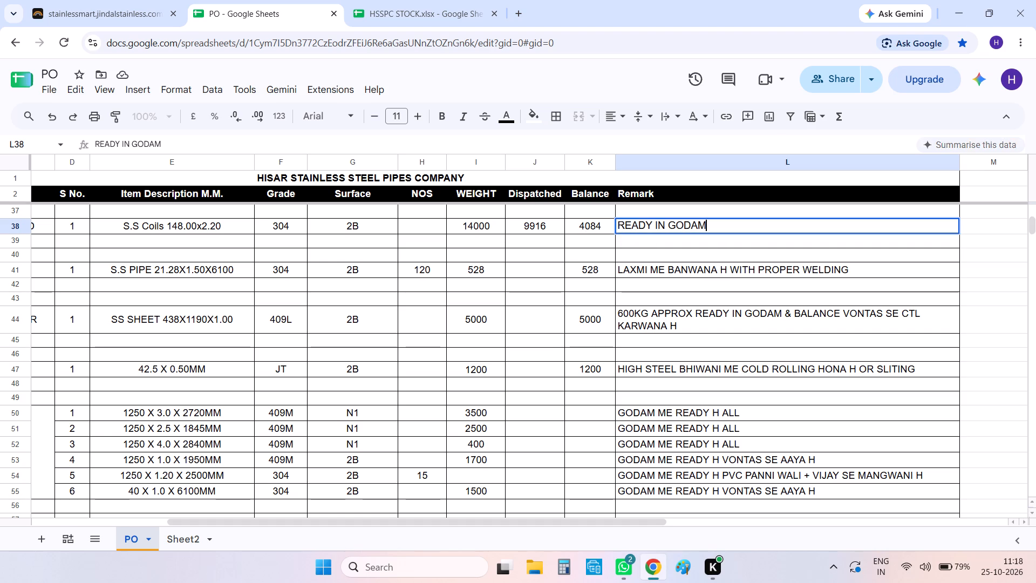
{"action": "key", "text": "space"}
{"action": "type", "text": "2368KG"}
{"action": "key", "text": "Return"}
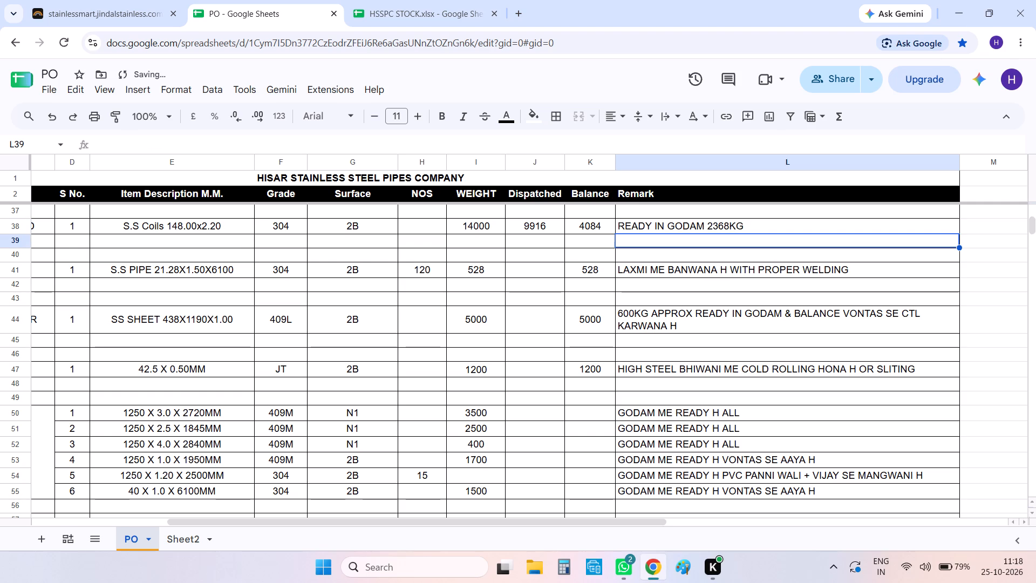
Insert a blank row directly below DNV GLOBAL PVT LTD's order in row 38.
{"action": "key", "text": "Left"}
{"action": "key", "text": "Left"}
{"action": "key", "text": "Left"}
{"action": "key", "text": "Left"}
{"action": "key", "text": "Left"}
{"action": "key", "text": "Left"}
{"action": "key", "text": "Left"}
{"action": "key", "text": "Left"}
{"action": "key", "text": "Left"}
{"action": "key", "text": "Left"}
{"action": "key", "text": "Left"}
{"action": "key", "text": "Left"}
{"action": "key", "text": "Left"}
{"action": "key", "text": "Left"}
{"action": "key", "text": "Left"}
{"action": "key", "text": "Left"}
{"action": "key", "text": "Left"}
{"action": "key", "text": "Left"}
{"action": "key", "text": "Left"}
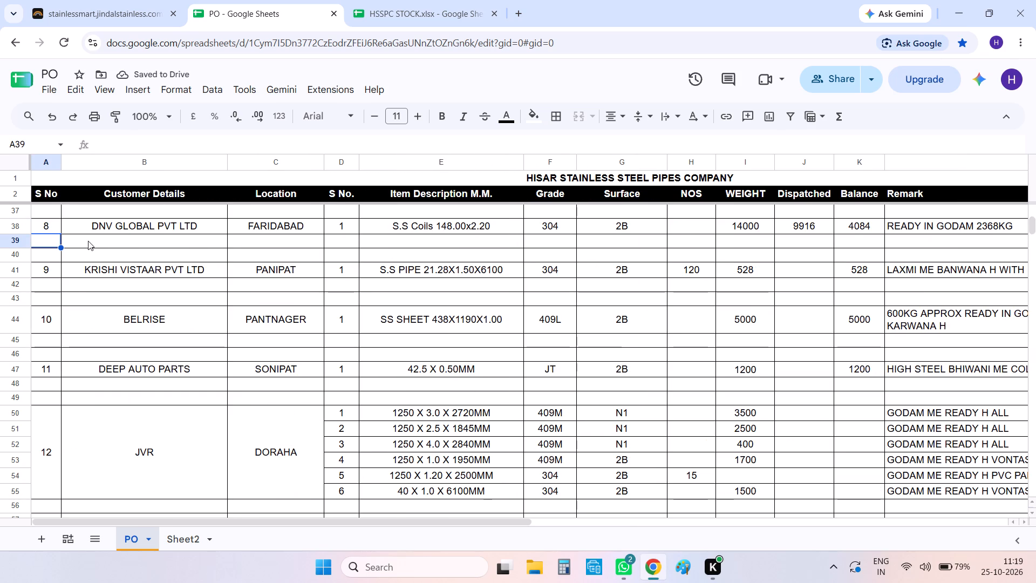
{"action": "left_click", "coordinate": [15, 240]}
{"action": "right_click", "coordinate": [15, 240]}
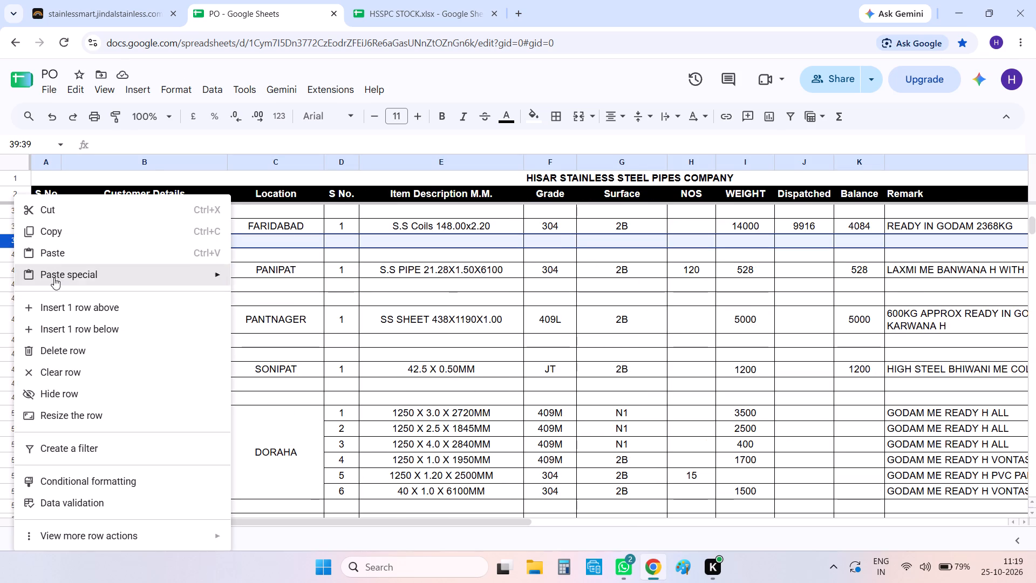
{"action": "left_click", "coordinate": [68, 304]}
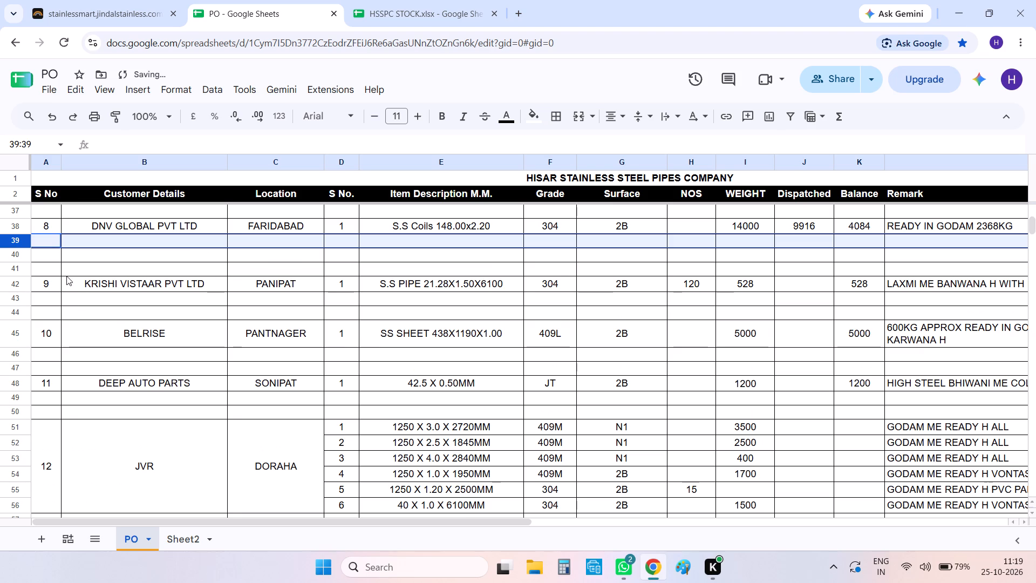
Merge DNV GLOBAL's S No, Customer Details and Location cells each across rows 38 and 39.
{"action": "double_click", "coordinate": [52, 228]}
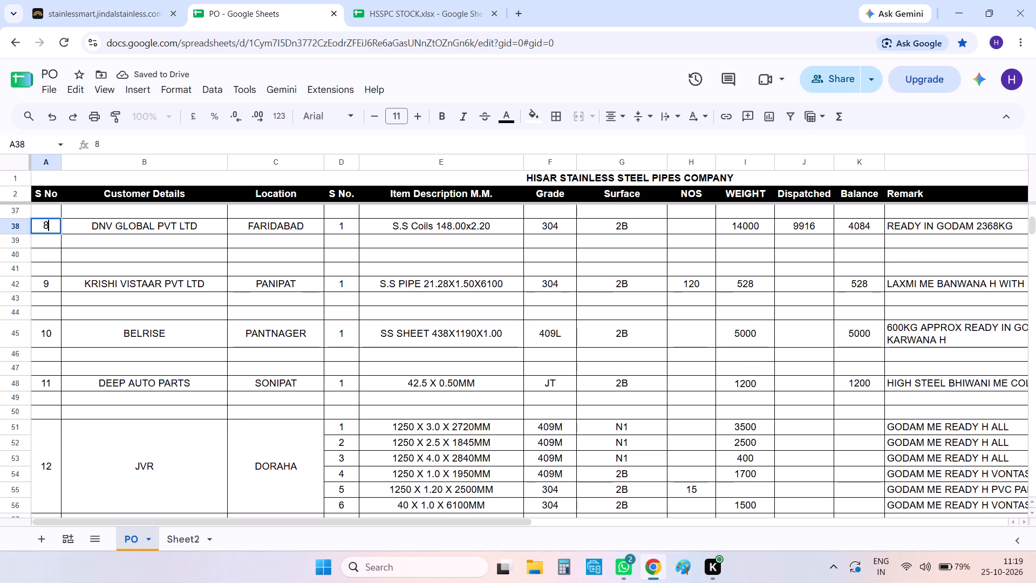
{"action": "key", "text": "Return"}
{"action": "key", "text": "Up"}
{"action": "key", "text": "shift+Down"}
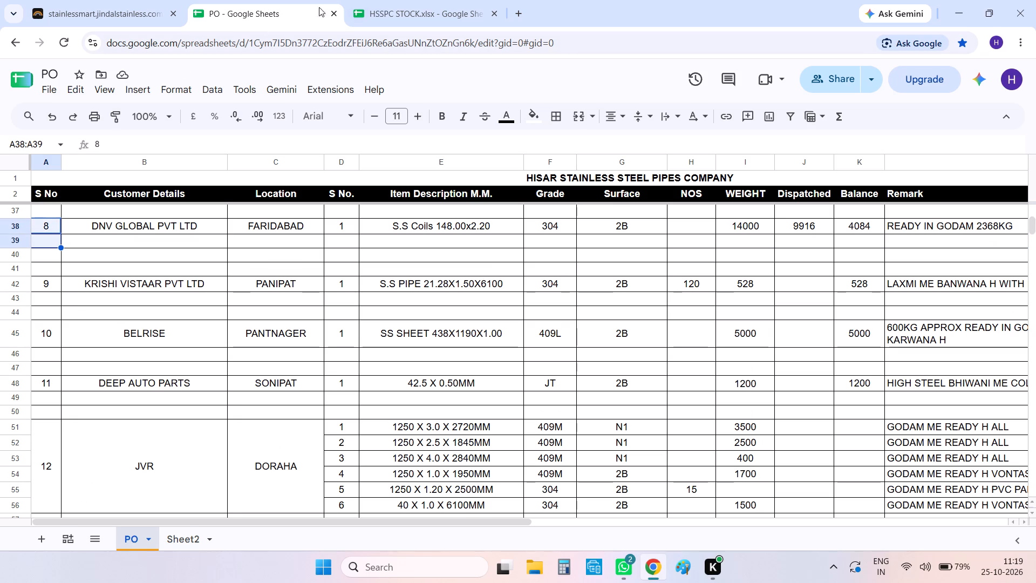
{"action": "left_click", "coordinate": [576, 117]}
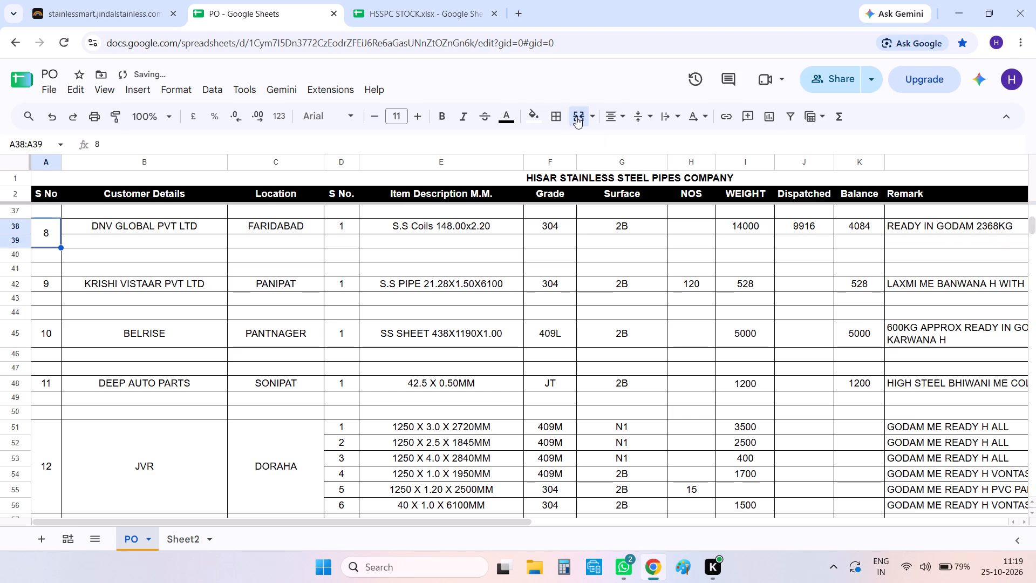
{"action": "key", "text": "Right"}
{"action": "key", "text": "shift+Down"}
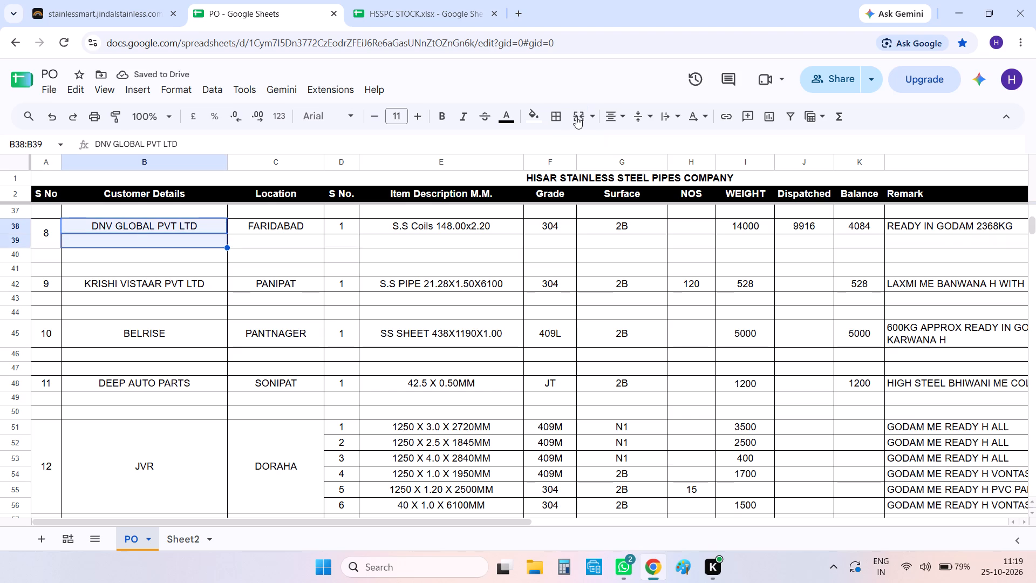
{"action": "left_click", "coordinate": [576, 117]}
{"action": "key", "text": "Right"}
{"action": "key", "text": "shift+Down"}
{"action": "left_click", "coordinate": [576, 117]}
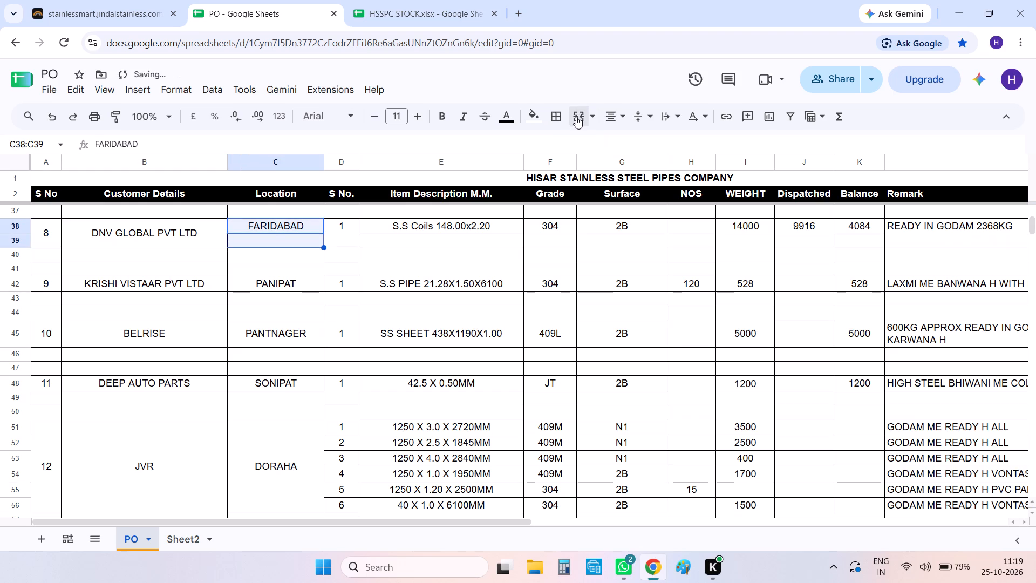
Add item 2 to DNV GLOBAL's order in row 39, copying the coil description above and changing it to S.S Coils 91.00x2.20.
{"action": "key", "text": "Right"}
{"action": "key", "text": "Down"}
{"action": "key", "text": "2"}
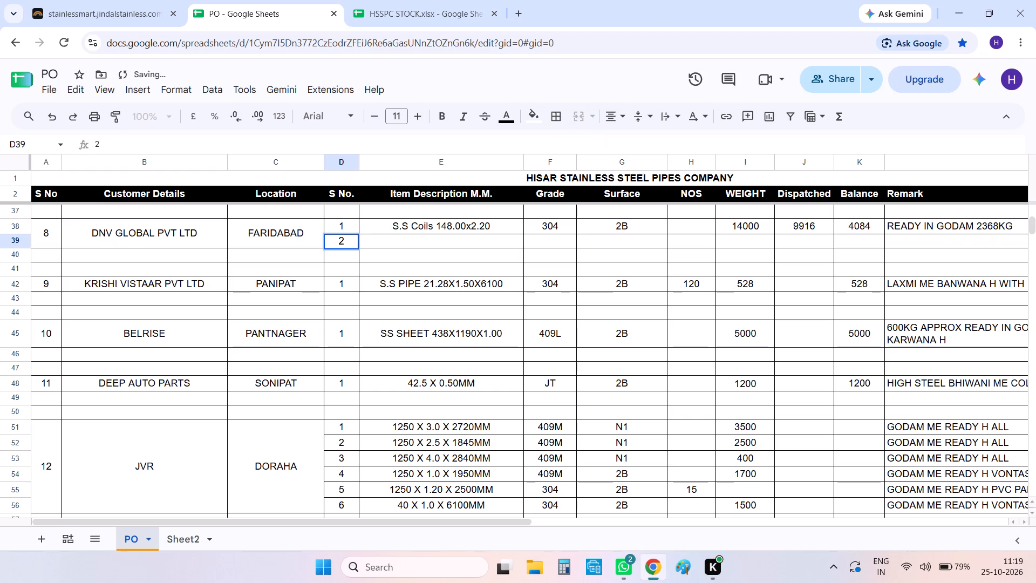
{"action": "key", "text": "Right"}
{"action": "key", "text": "Up"}
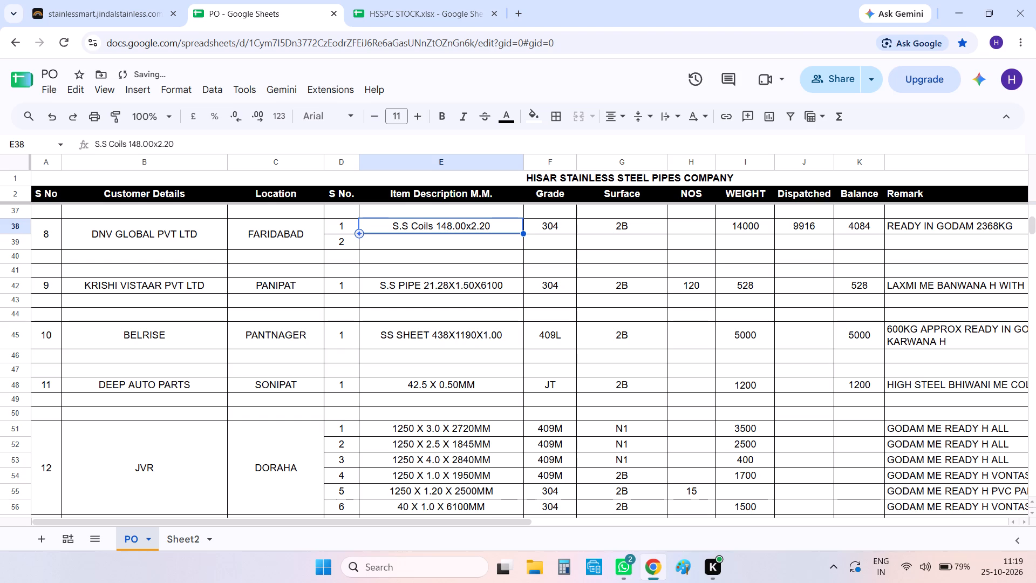
{"action": "key", "text": "ctrl+c"}
{"action": "key", "text": "Down"}
{"action": "key", "text": "ctrl+v"}
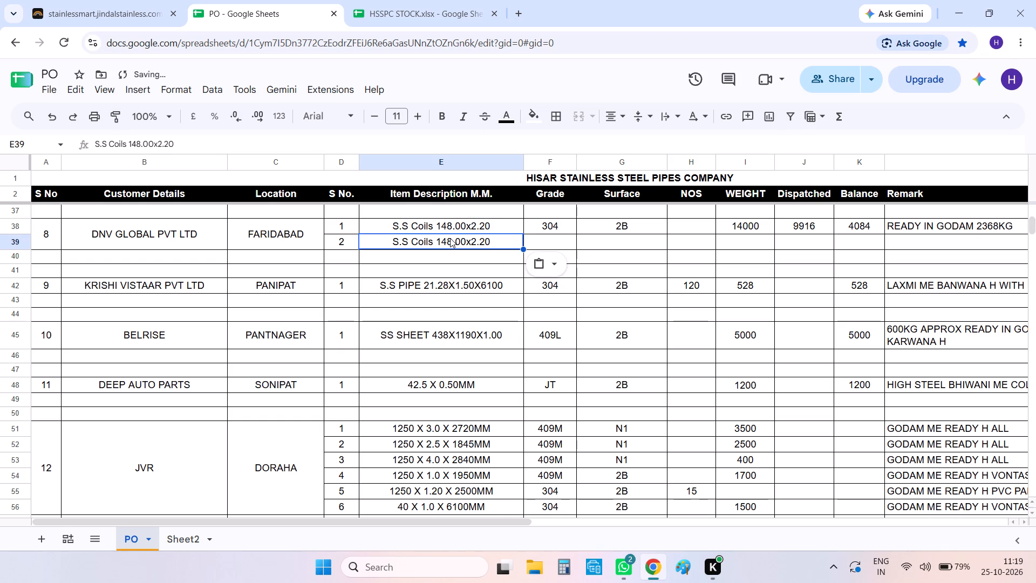
{"action": "double_click", "coordinate": [450, 238]}
{"action": "left_click", "coordinate": [450, 238]}
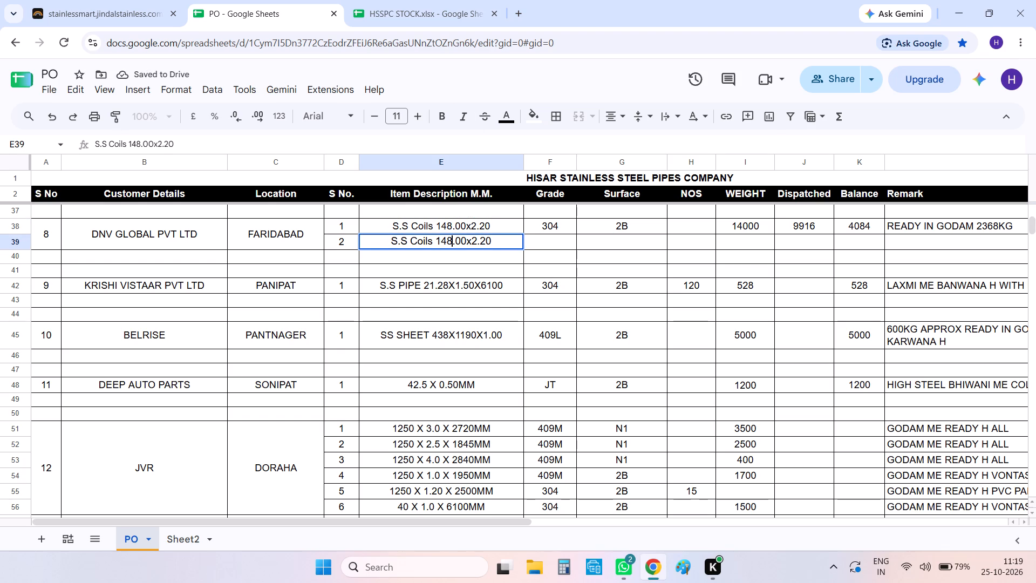
{"action": "key", "text": "BackSpace"}
{"action": "key", "text": "BackSpace"}
{"action": "key", "text": "BackSpace"}
{"action": "type", "text": "91"}
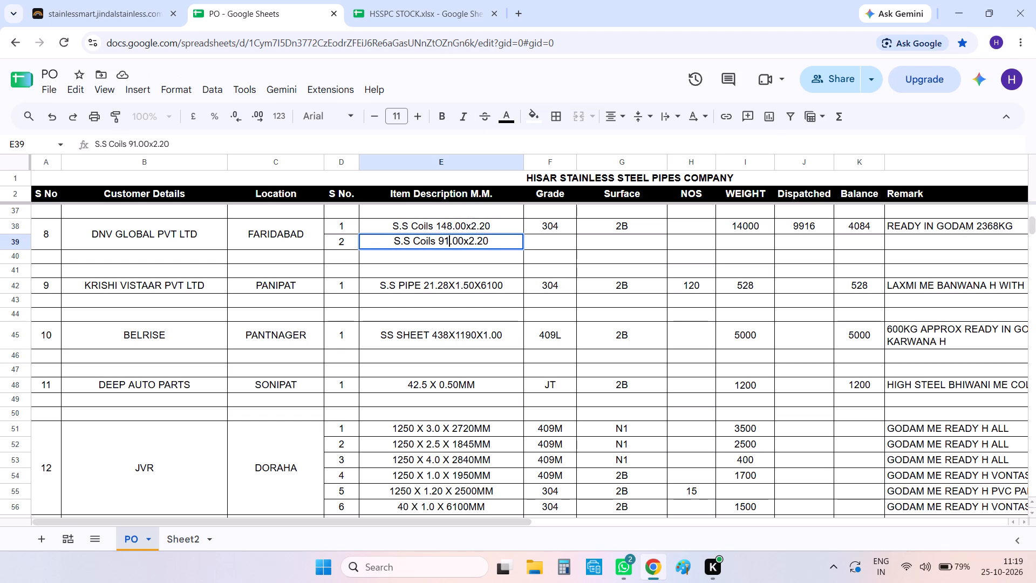
{"action": "key", "text": "Return"}
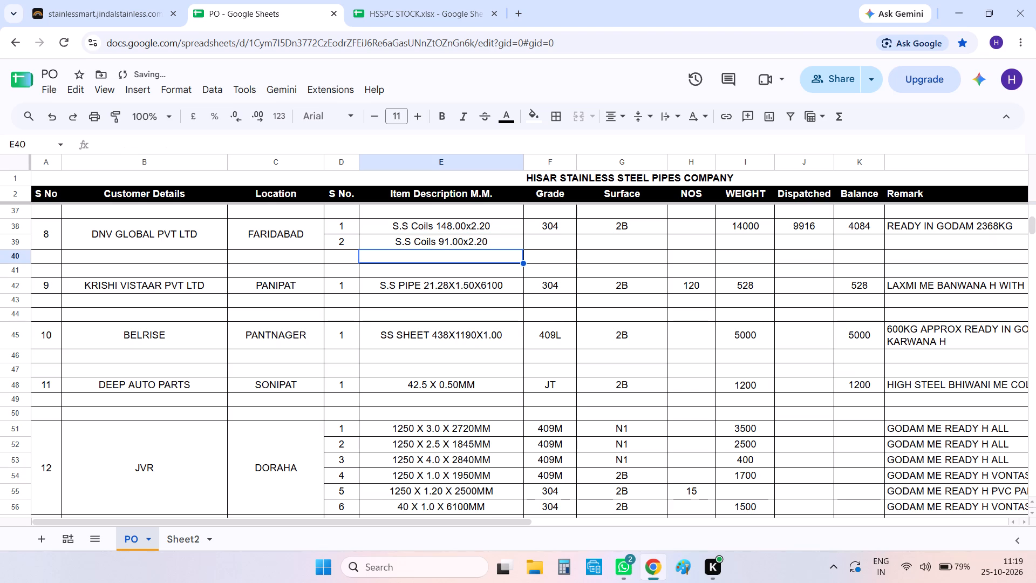
Enter grade 304 and surface 2B for the S.S Coils 91.00x2.20 item in row 39.
{"action": "key", "text": "Up"}
{"action": "key", "text": "Right"}
{"action": "type", "text": "304"}
{"action": "key", "text": "Right"}
{"action": "type", "text": "2B"}
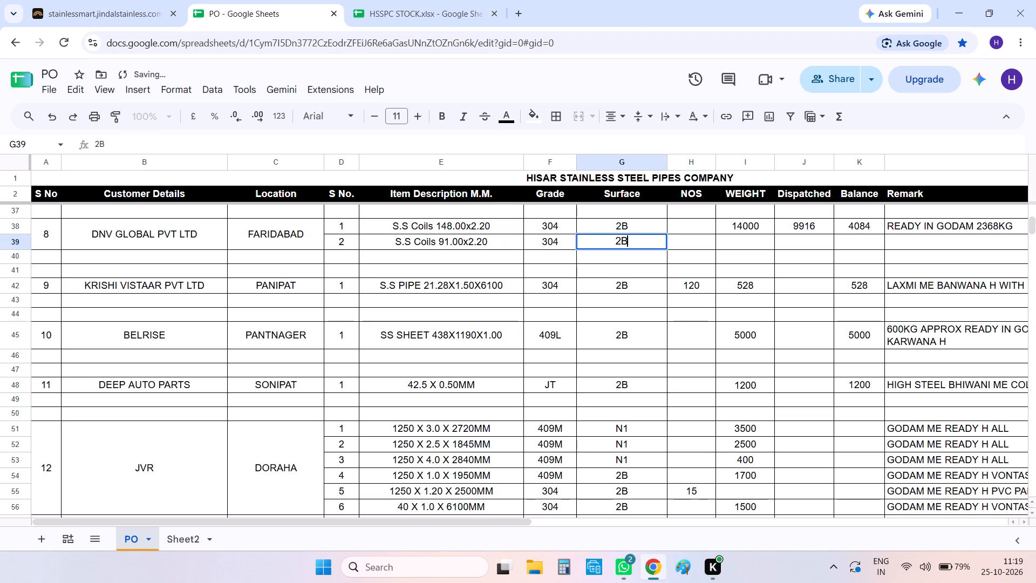
Check the coil weights in the HSSPC STOCK coil list and enter weights of 1456 in row 39 and 2368 in row 38.
{"action": "key", "text": "Right"}
{"action": "key", "text": "Right"}
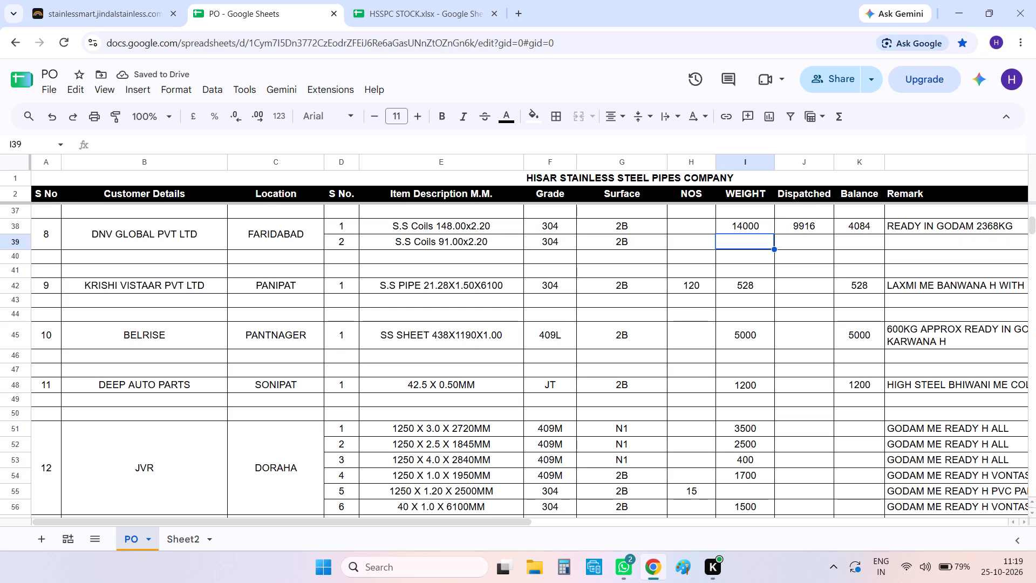
{"action": "left_click", "coordinate": [412, 10]}
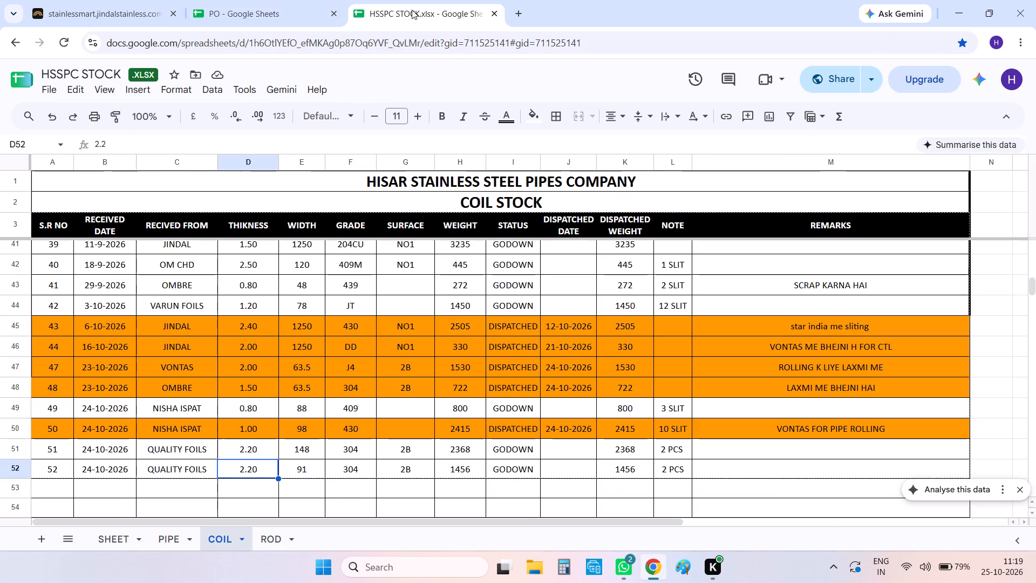
{"action": "left_click", "coordinate": [310, 9]}
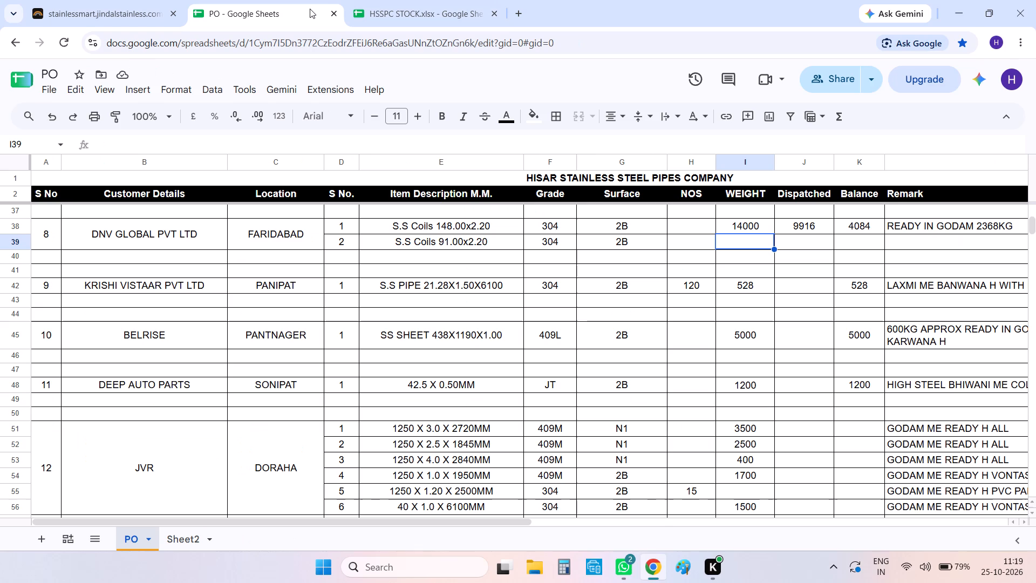
{"action": "key", "text": "Right"}
{"action": "key", "text": "Right"}
{"action": "key", "text": "Right"}
{"action": "key", "text": "Left"}
{"action": "key", "text": "Left"}
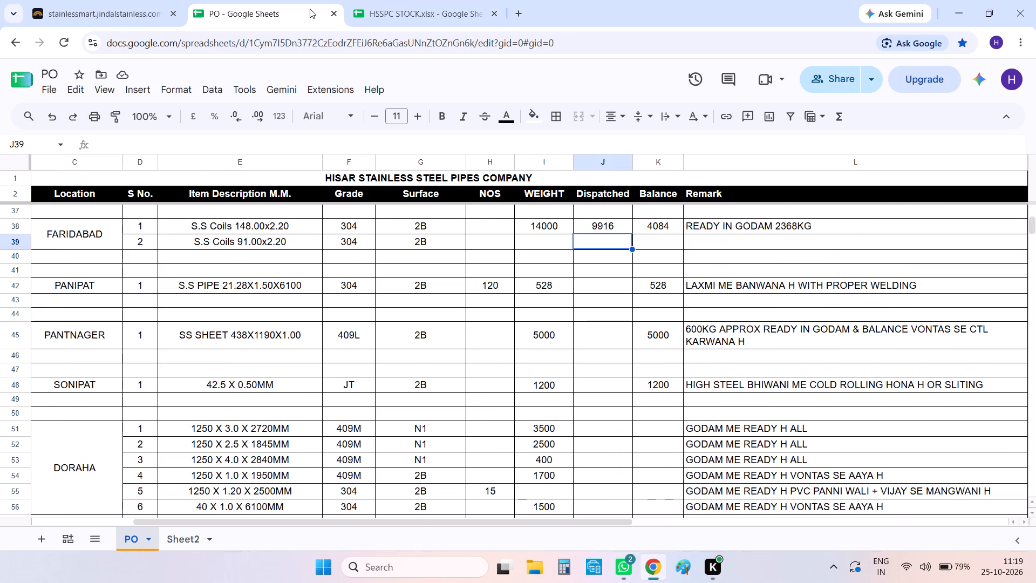
{"action": "key", "text": "Left"}
{"action": "type", "text": "1456"}
{"action": "key", "text": "Up"}
{"action": "type", "text": "2368"}
Clear the Dispatched quantity for DNV GLOBAL's S.S Coils 148.00x2.20 in row 38.
{"action": "key", "text": "Right"}
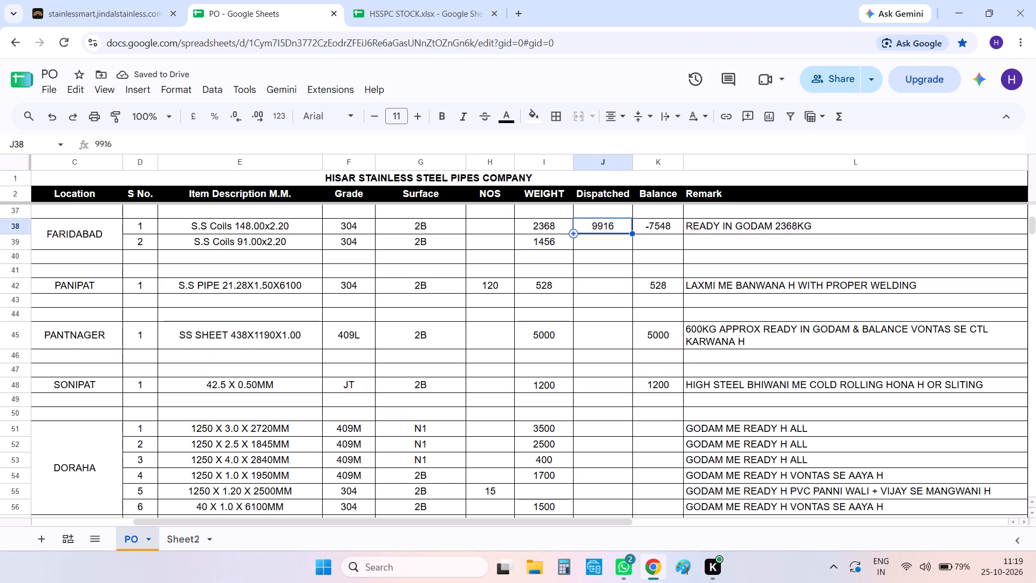
{"action": "key", "text": "Delete"}
{"action": "key", "text": "Down"}
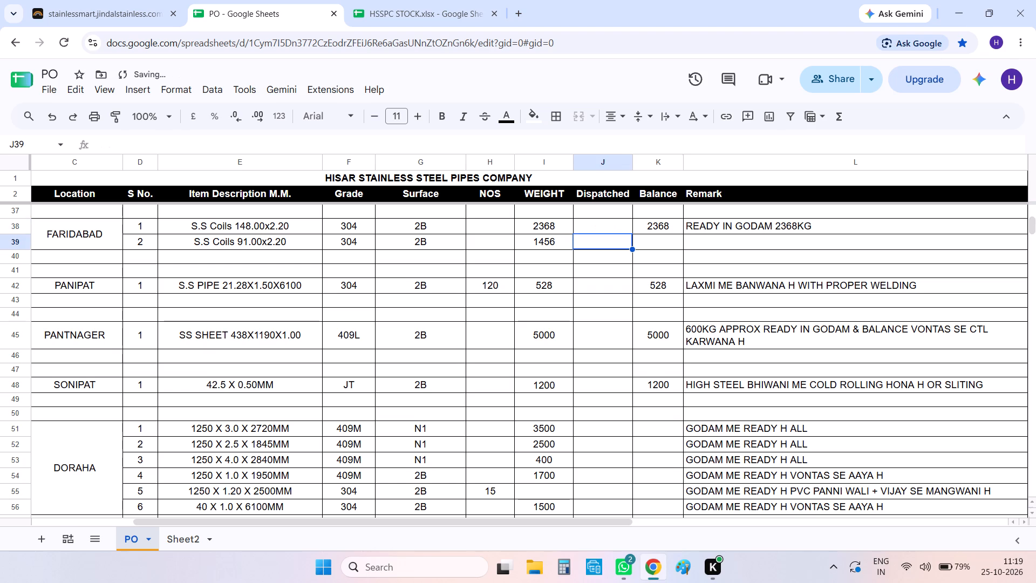
Shorten the remark for S.S Coils 148.00x2.20 in row 38 to READY IN GODAM.
{"action": "key", "text": "Right"}
{"action": "key", "text": "Right"}
{"action": "key", "text": "Up"}
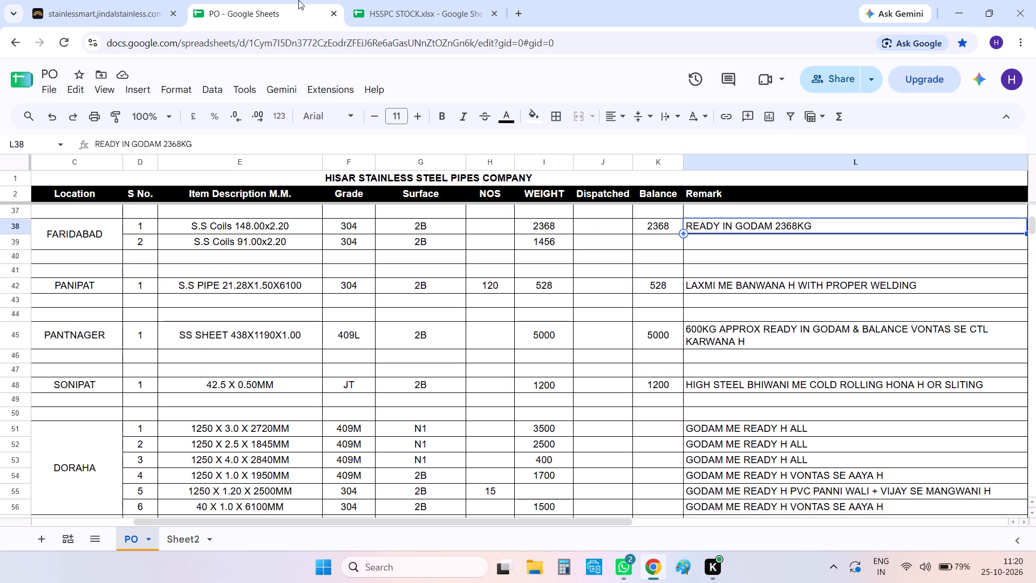
{"action": "left_click", "coordinate": [216, 146]}
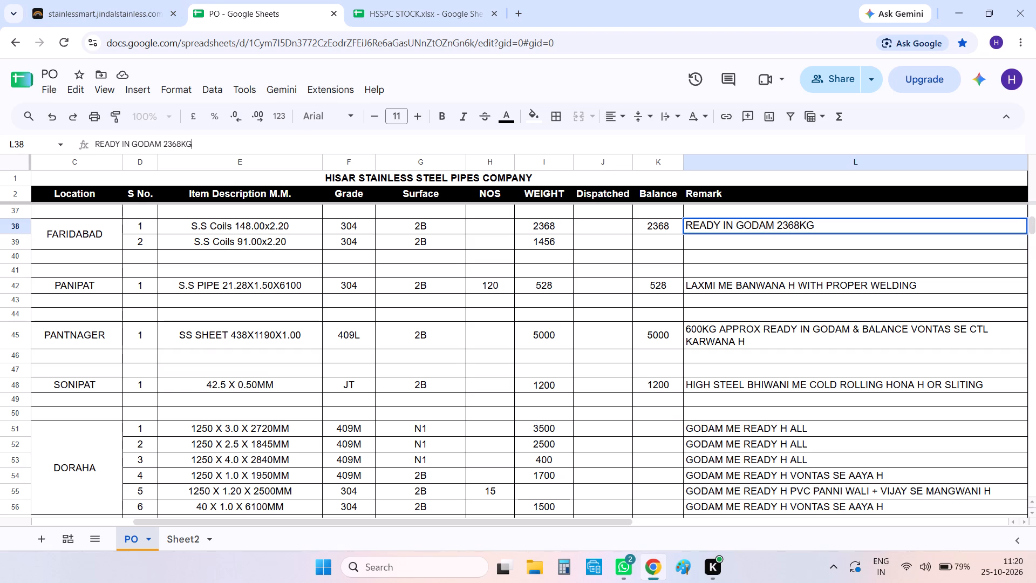
{"action": "key", "text": "BackSpace"}
{"action": "key", "text": "BackSpace"}
{"action": "key", "text": "BackSpace"}
{"action": "key", "text": "BackSpace"}
{"action": "key", "text": "BackSpace"}
{"action": "key", "text": "BackSpace"}
{"action": "key", "text": "Return"}
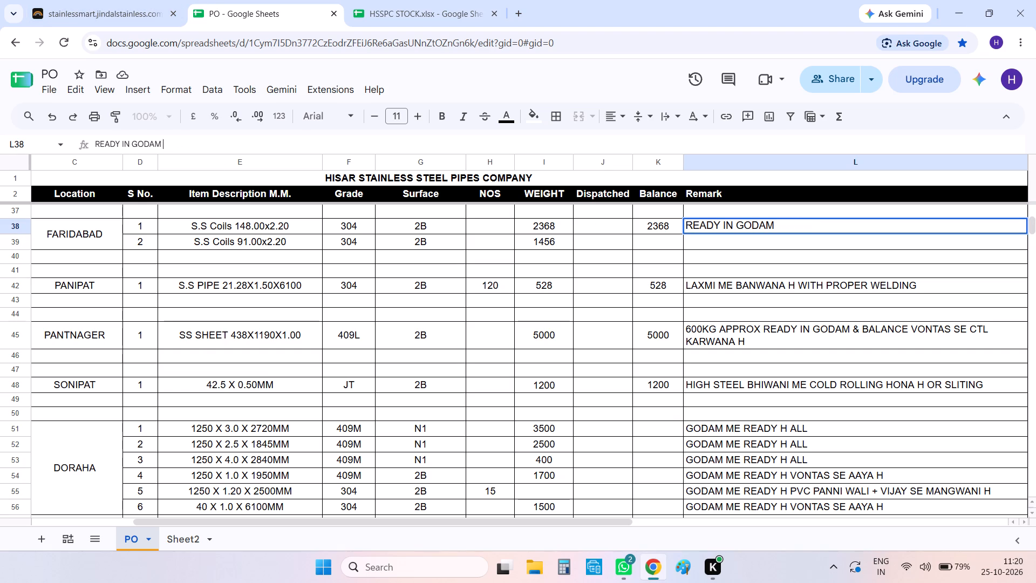
Copy the READY IN GODAM remark from row 38 to row 39.
{"action": "key", "text": "Up"}
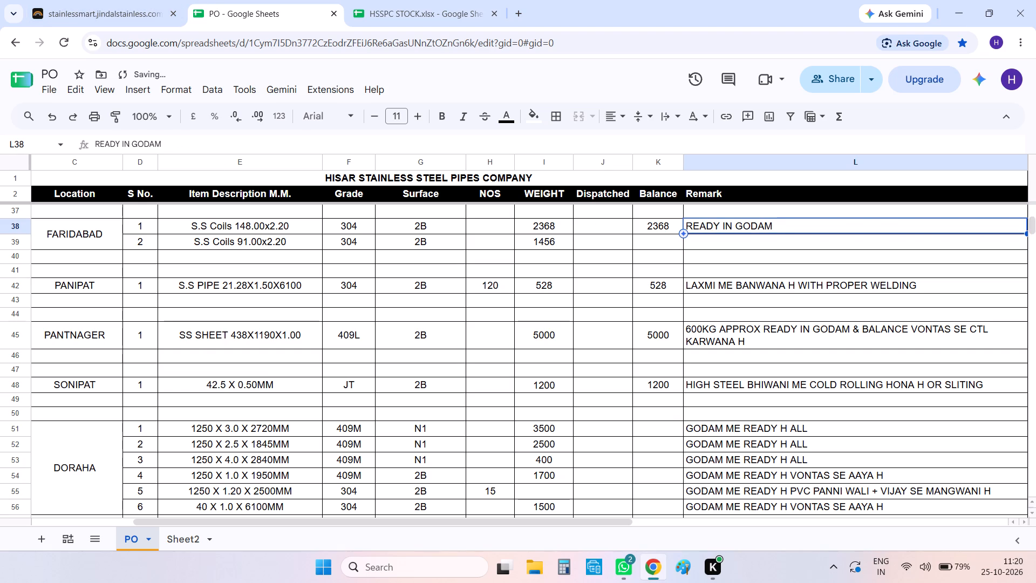
{"action": "key", "text": "ctrl+c"}
{"action": "key", "text": "Down"}
{"action": "key", "text": "ctrl+v"}
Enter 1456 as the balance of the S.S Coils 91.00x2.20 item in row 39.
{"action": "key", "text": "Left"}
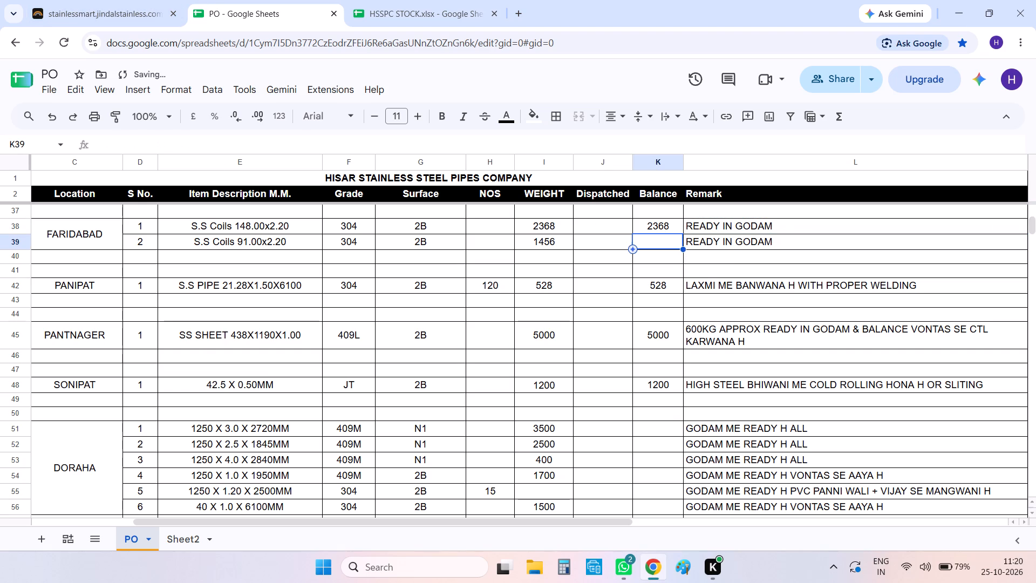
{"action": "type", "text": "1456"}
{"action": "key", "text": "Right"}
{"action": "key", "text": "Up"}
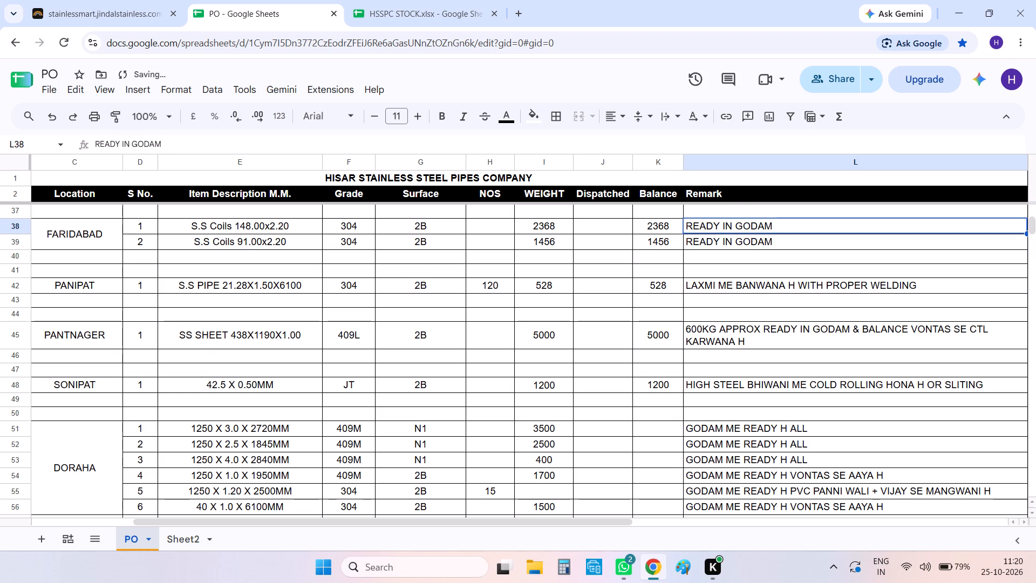
Fill the Balance formula from K3, weight minus dispatched, down the column to VIBGYOR's order in row 64.
{"action": "key", "text": "Left"}
{"action": "key", "text": "Up"}
{"action": "key", "text": "Up"}
{"action": "key", "text": "Up"}
{"action": "key", "text": "Up"}
{"action": "key", "text": "Up"}
{"action": "key", "text": "Up"}
{"action": "key", "text": "Up"}
{"action": "key", "text": "Up"}
{"action": "key", "text": "Up"}
{"action": "key", "text": "Up"}
{"action": "key", "text": "Up"}
{"action": "key", "text": "Up"}
{"action": "key", "text": "Up"}
{"action": "key", "text": "Up"}
{"action": "key", "text": "Up"}
{"action": "key", "text": "Up"}
{"action": "key", "text": "Up"}
{"action": "key", "text": "Up"}
{"action": "key", "text": "Up"}
{"action": "key", "text": "Up"}
{"action": "key", "text": "Up"}
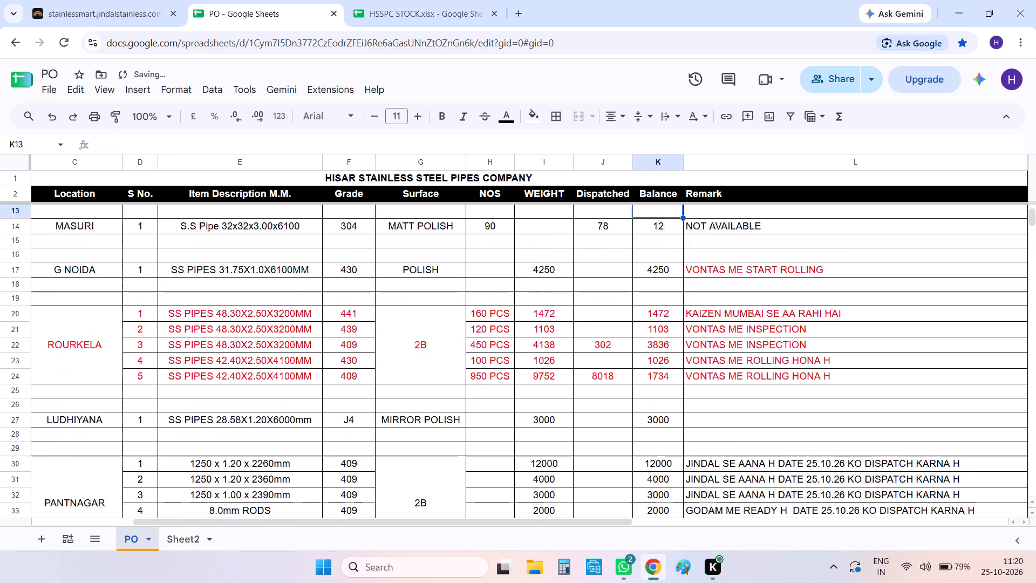
{"action": "key", "text": "Right"}
{"action": "key", "text": "Left"}
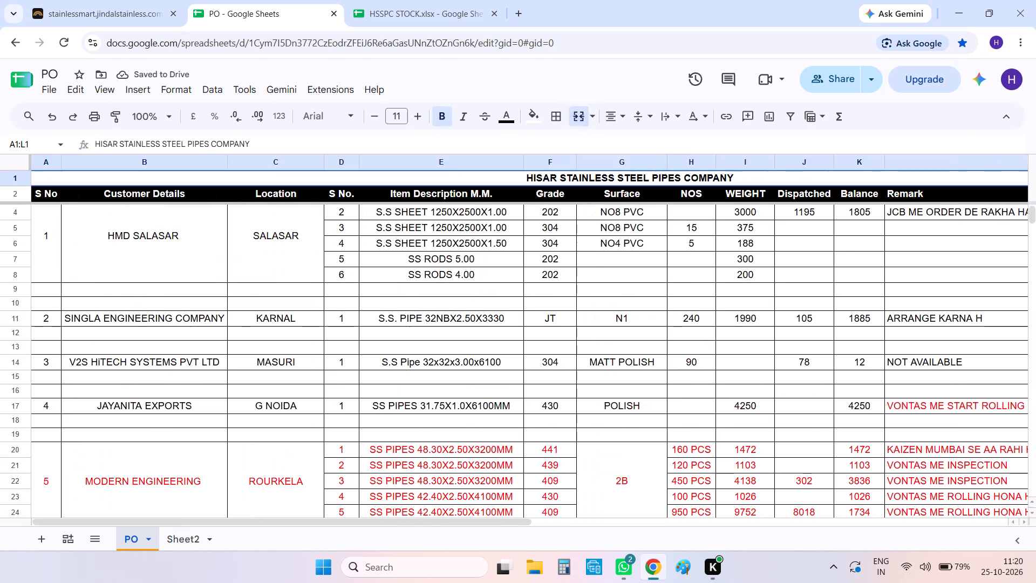
{"action": "key", "text": "Down"}
{"action": "key", "text": "Right"}
{"action": "key", "text": "Down"}
{"action": "key", "text": "Down"}
{"action": "key", "text": "Down"}
{"action": "key", "text": "Right"}
{"action": "key", "text": "Up"}
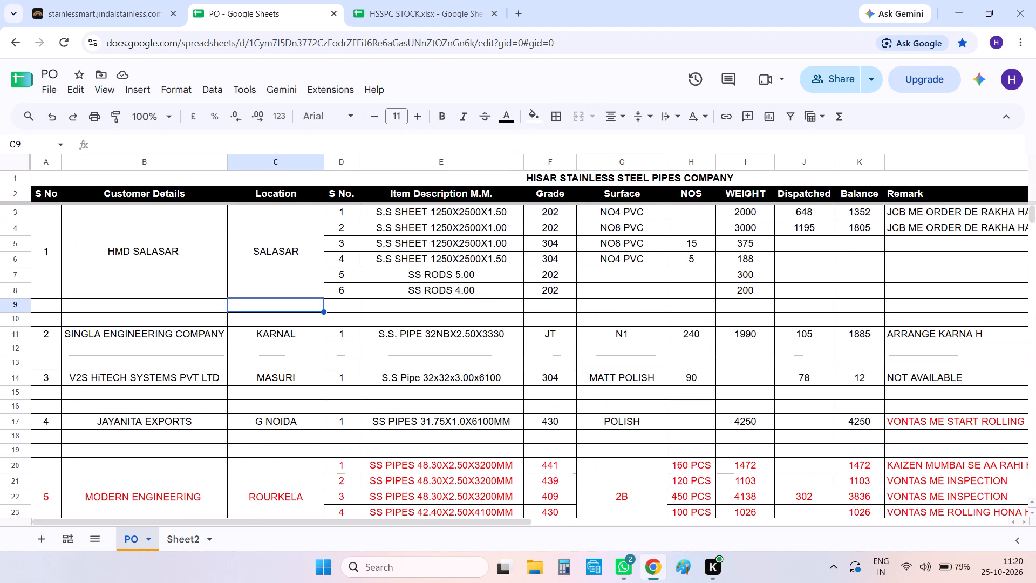
{"action": "key", "text": "Up"}
{"action": "key", "text": "Up"}
{"action": "key", "text": "Right"}
{"action": "key", "text": "Right"}
{"action": "key", "text": "Right"}
{"action": "key", "text": "Right"}
{"action": "key", "text": "Right"}
{"action": "key", "text": "Right"}
{"action": "key", "text": "Right"}
{"action": "key", "text": "Right"}
{"action": "key", "text": "Down"}
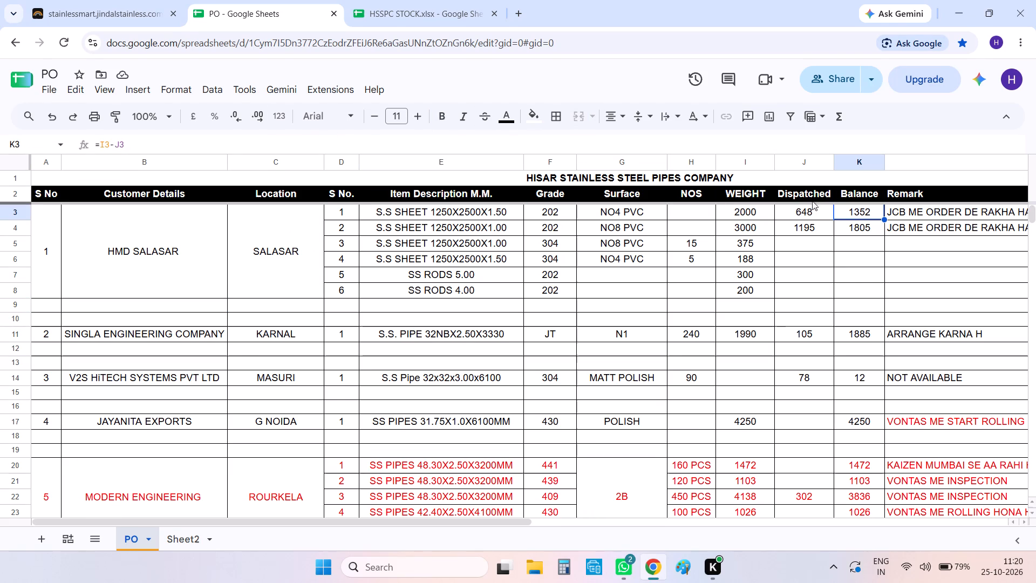
{"action": "left_click", "coordinate": [883, 219]}
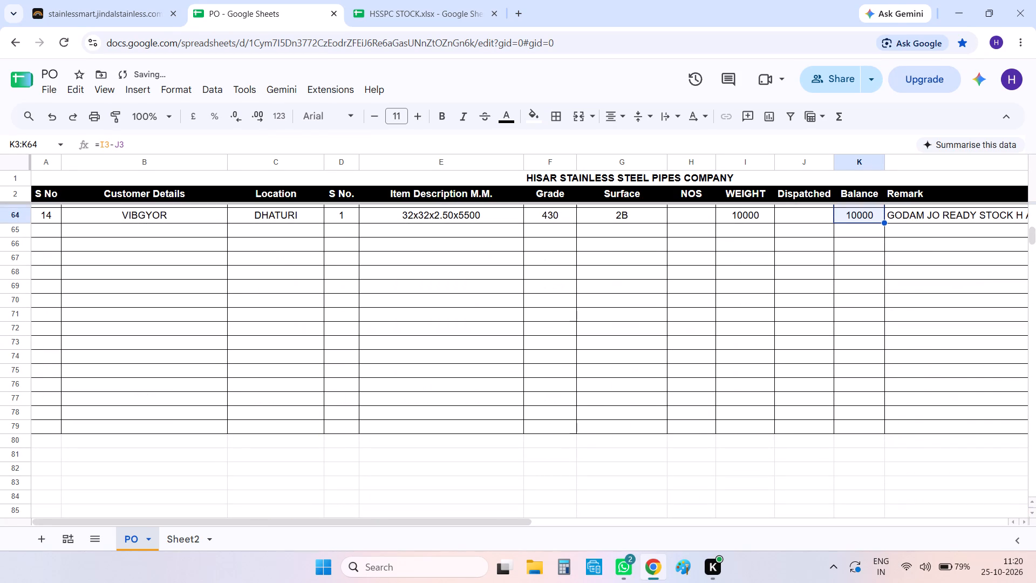
Clear the filled-in Balance formulas from the blank separator rows between orders, starting with rows 9, 10, 12 and 13.
{"action": "key", "text": "Up"}
{"action": "key", "text": "Up"}
{"action": "key", "text": "Up"}
{"action": "key", "text": "Up"}
{"action": "key", "text": "Down"}
{"action": "key", "text": "Down"}
{"action": "key", "text": "Down"}
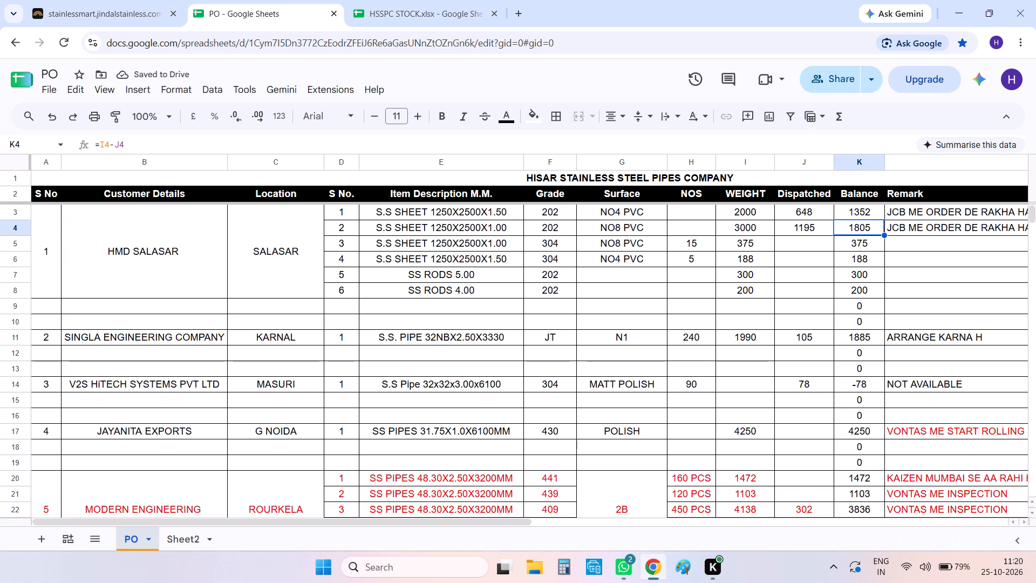
{"action": "key", "text": "Down"}
{"action": "key", "text": "Down"}
{"action": "key", "text": "Down"}
{"action": "key", "text": "Down"}
{"action": "key", "text": "Down"}
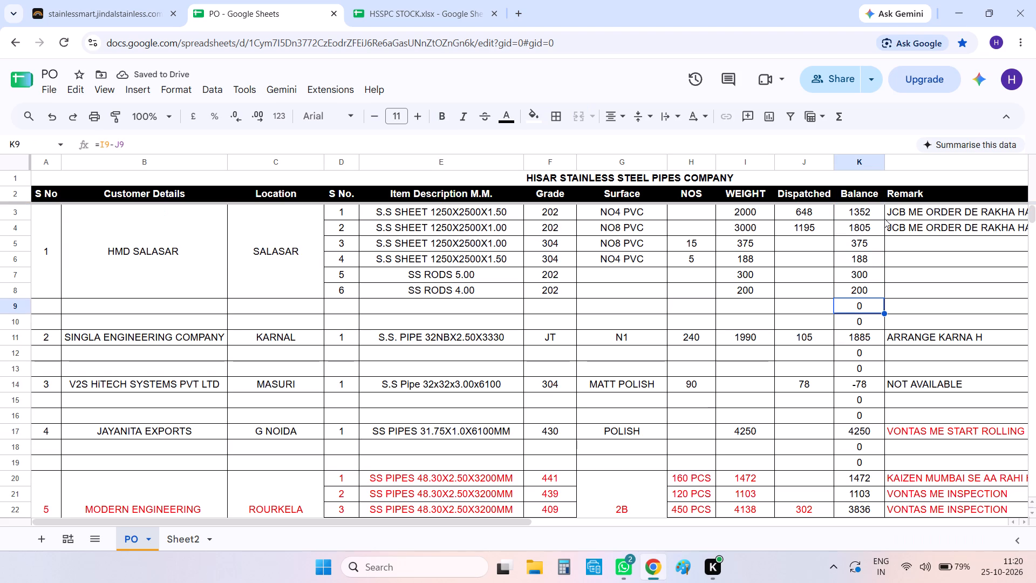
{"action": "key", "text": "Delete"}
{"action": "key", "text": "Down"}
{"action": "key", "text": "Delete"}
{"action": "key", "text": "Down"}
{"action": "key", "text": "Down"}
{"action": "key", "text": "Delete"}
{"action": "key", "text": "Down"}
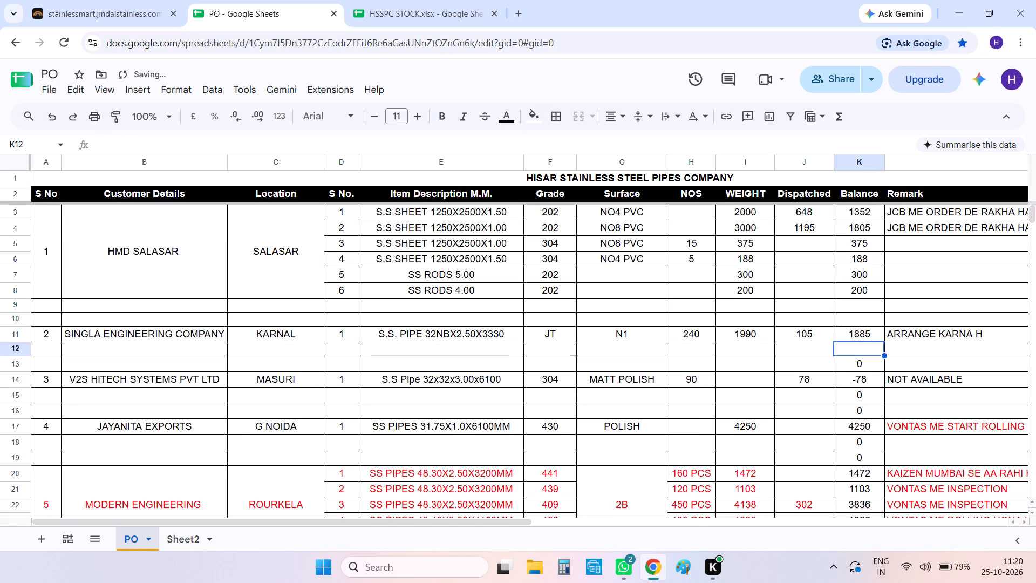
{"action": "key", "text": "Delete"}
{"action": "key", "text": "Down"}
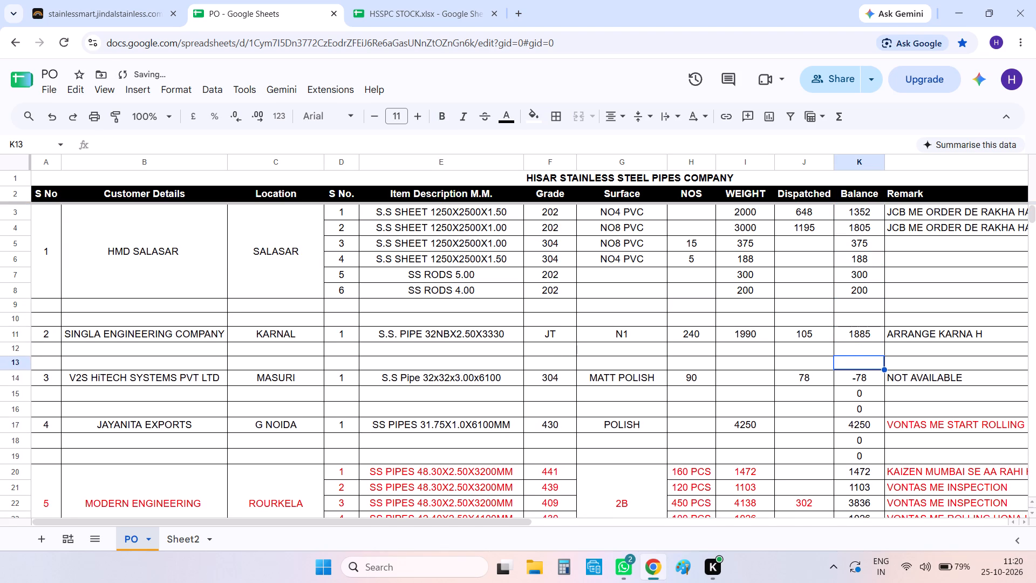
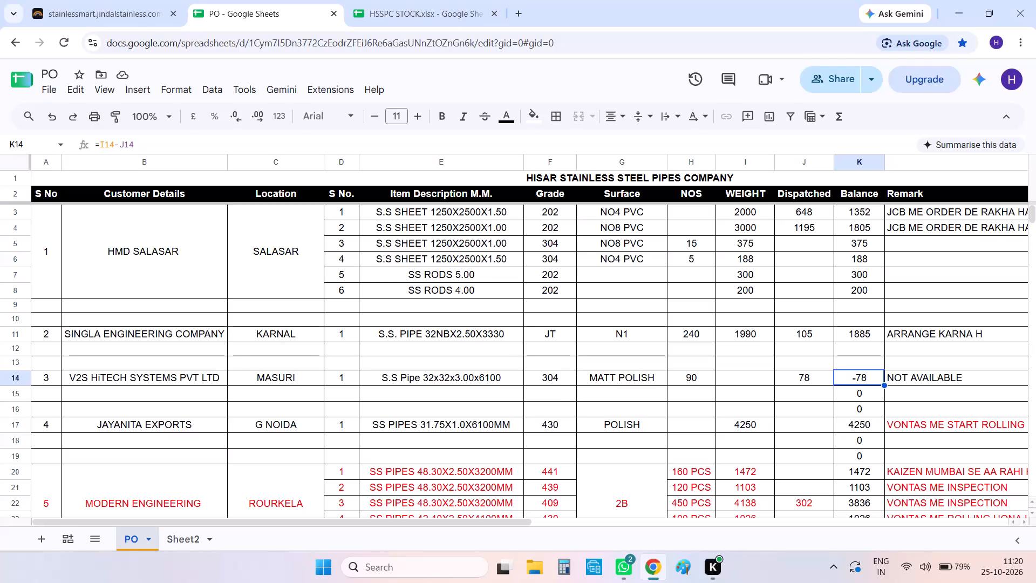
Enter 90 as the weight of V2S HITECH SYSTEMS' S.S Pipe 32x32x3.00x6100 item in row 14.
{"action": "key", "text": "Left"}
{"action": "key", "text": "Left"}
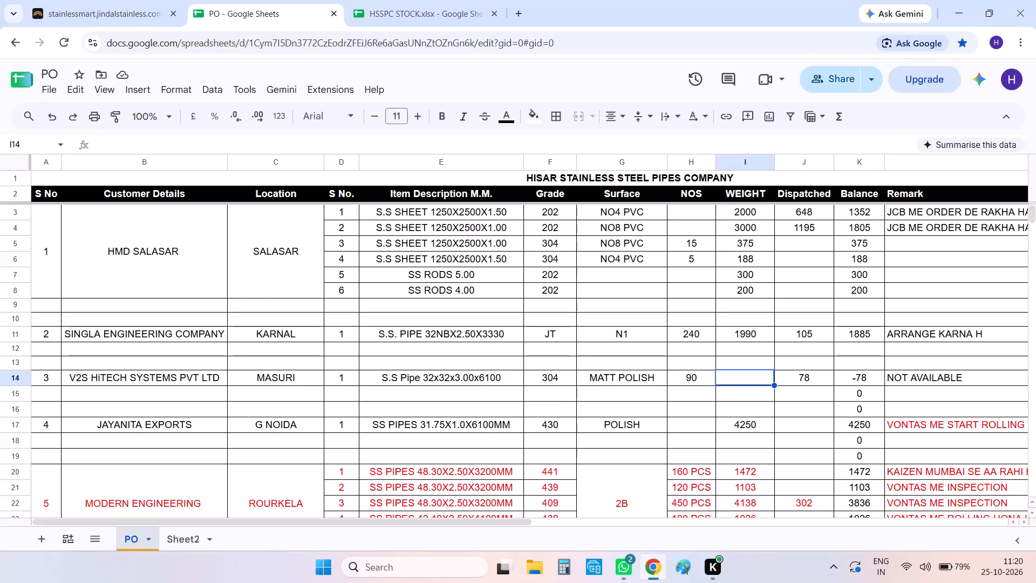
{"action": "key", "text": "Left"}
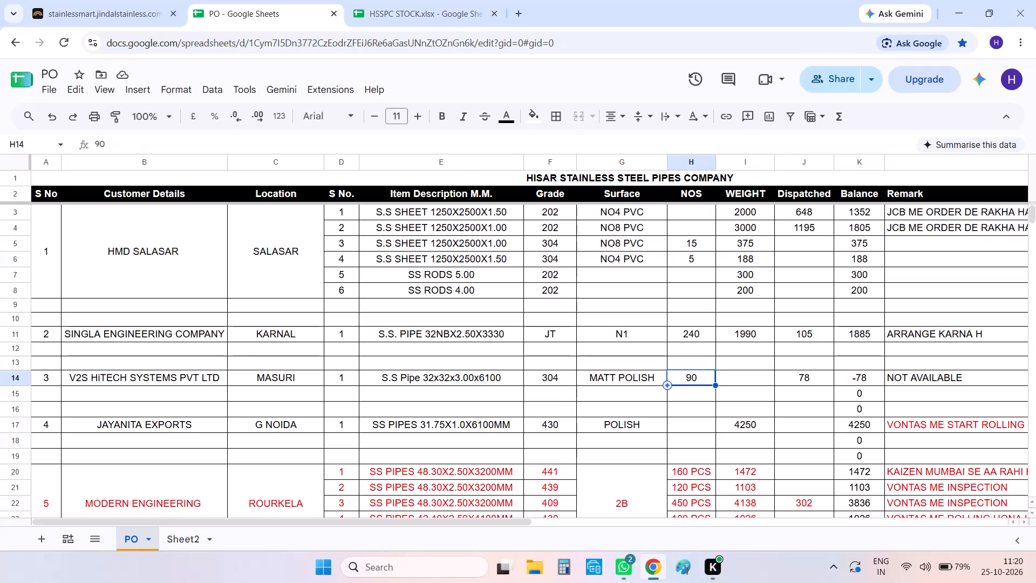
{"action": "key", "text": "Right"}
{"action": "key", "text": "Right"}
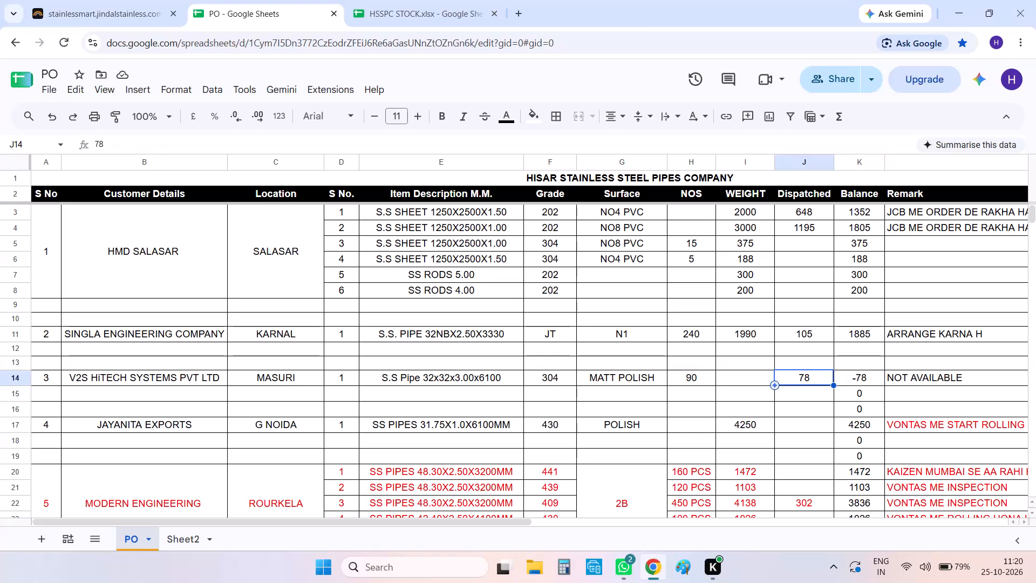
{"action": "key", "text": "Left"}
{"action": "key", "text": "Left"}
{"action": "key", "text": "Right"}
{"action": "type", "text": "90"}
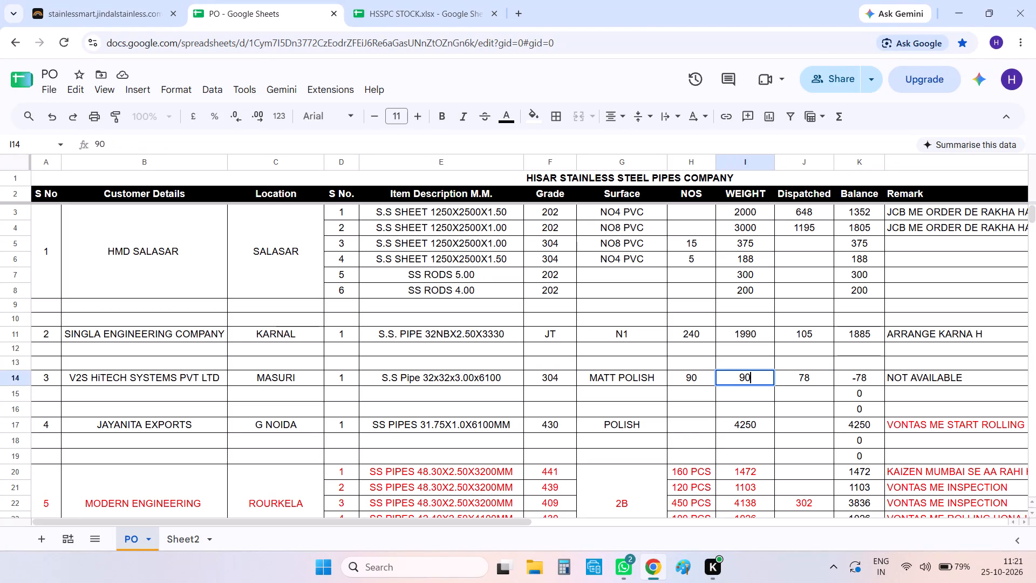
{"action": "key", "text": "Left"}
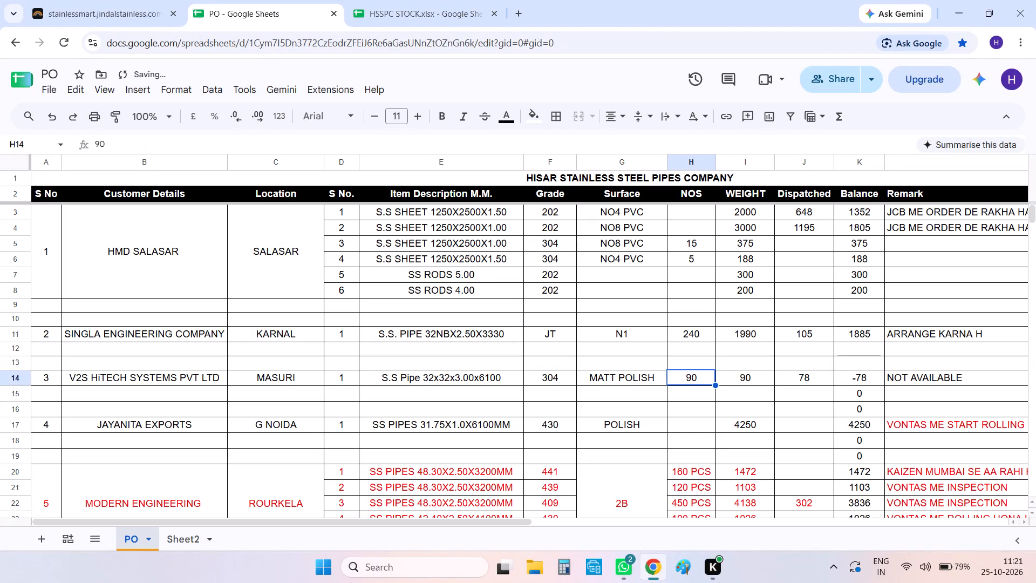
Clear the Balance formulas from blank rows 15, 16, 18 and 19, around the JAYANITA EXPORTS order.
{"action": "key", "text": "Right"}
{"action": "key", "text": "Right"}
{"action": "key", "text": "Right"}
{"action": "key", "text": "Right"}
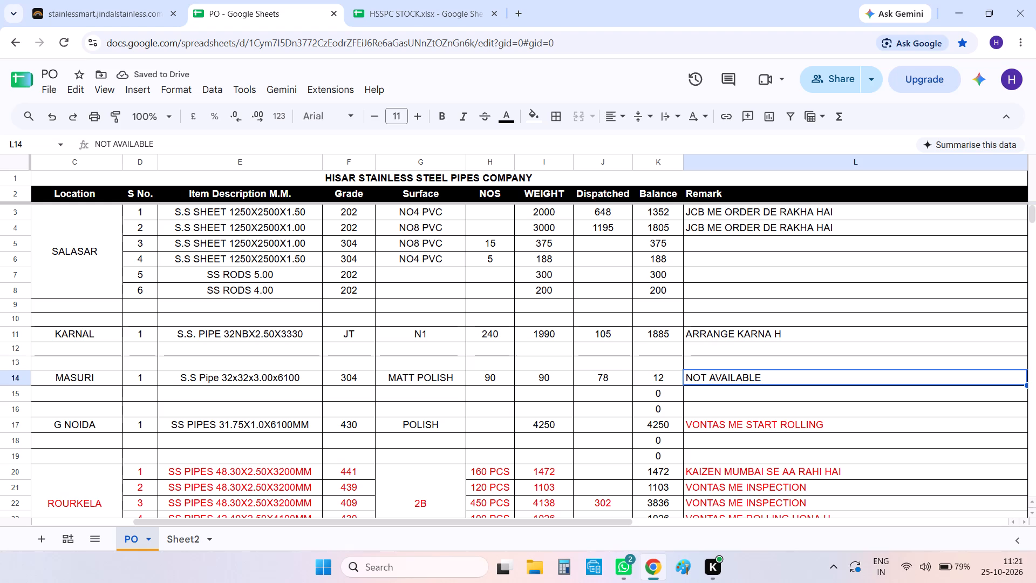
{"action": "key", "text": "Left"}
{"action": "key", "text": "Down"}
{"action": "key", "text": "Delete"}
{"action": "key", "text": "Down"}
{"action": "key", "text": "Delete"}
{"action": "key", "text": "Down"}
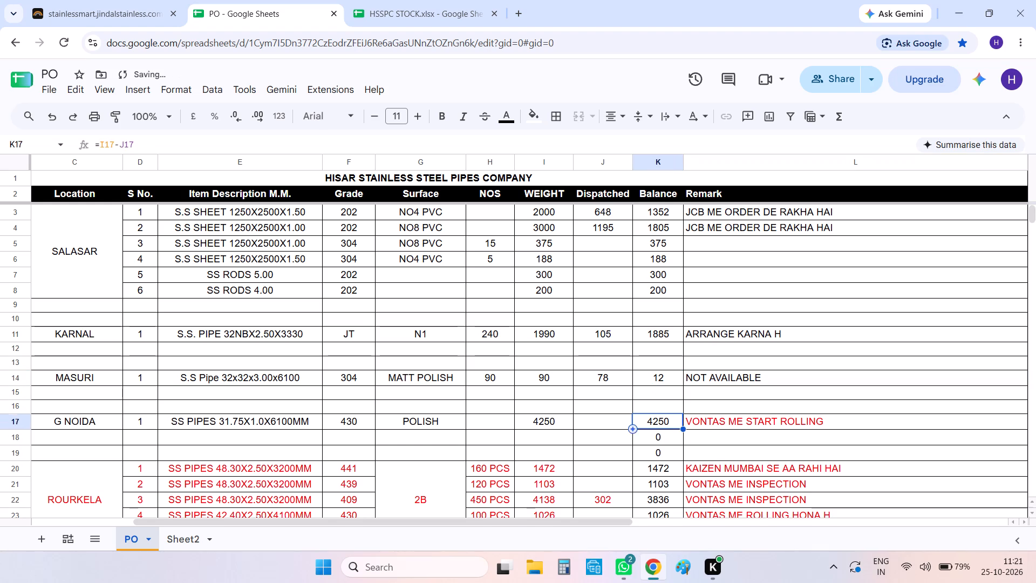
{"action": "key", "text": "Down"}
{"action": "key", "text": "Delete"}
{"action": "key", "text": "Down"}
{"action": "key", "text": "Delete"}
Clear the Balance formulas from blank rows 25, 26, 28 and 29, around the LUDHIYANA order.
{"action": "key", "text": "Down"}
{"action": "key", "text": "Down"}
{"action": "key", "text": "Down"}
{"action": "key", "text": "Down"}
{"action": "key", "text": "Down"}
{"action": "key", "text": "Down"}
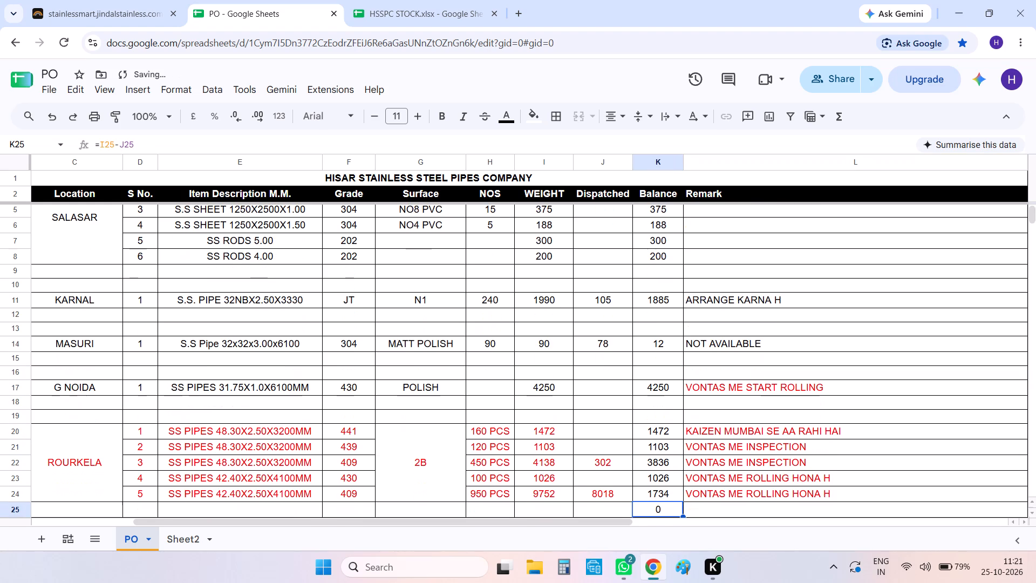
{"action": "key", "text": "Down"}
{"action": "key", "text": "Up"}
{"action": "key", "text": "Delete"}
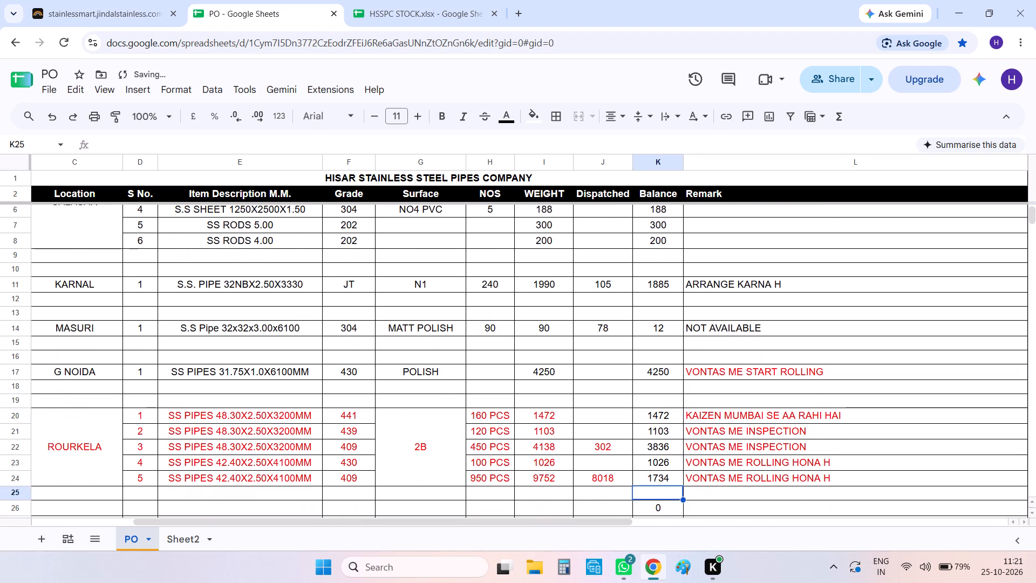
{"action": "key", "text": "Down"}
{"action": "key", "text": "Delete"}
{"action": "key", "text": "Down"}
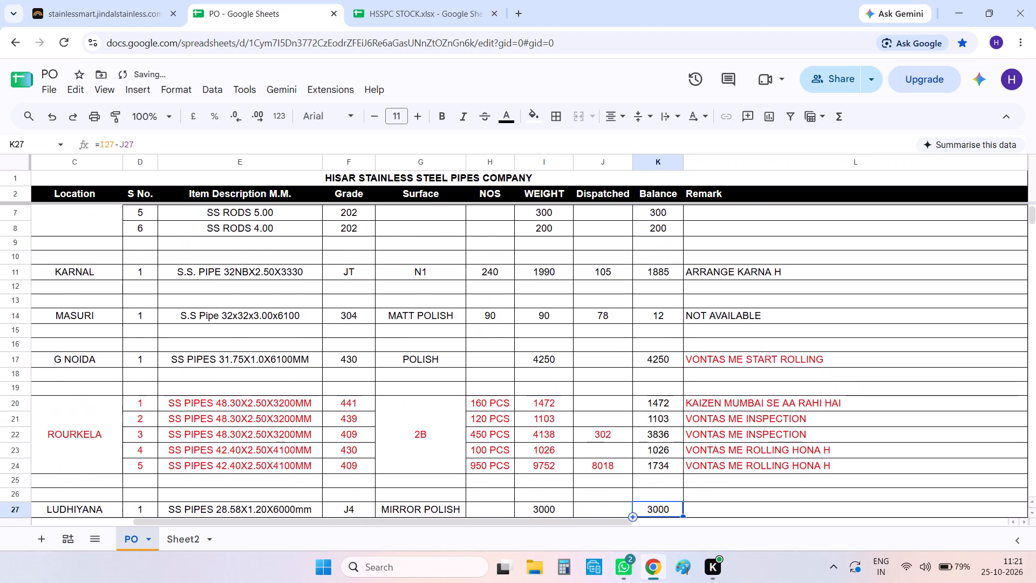
{"action": "key", "text": "Down"}
{"action": "key", "text": "Down"}
{"action": "key", "text": "Up"}
{"action": "key", "text": "Delete"}
{"action": "key", "text": "Down"}
{"action": "key", "text": "Delete"}
Clear the Balance formulas from blank rows 36 and 37, between the PANTNAGAR and FARIDABAD orders.
{"action": "key", "text": "Down"}
{"action": "key", "text": "Down"}
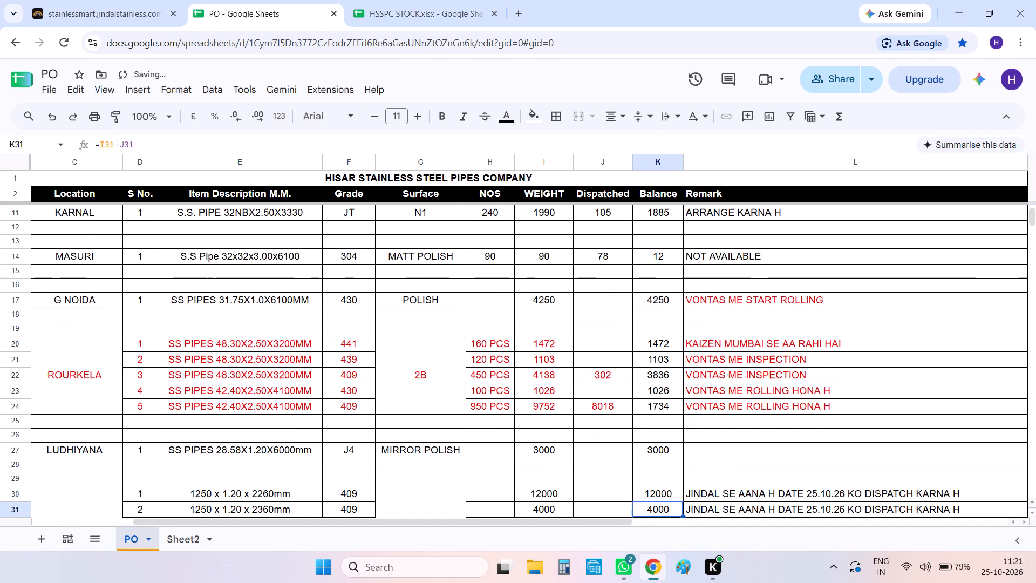
{"action": "key", "text": "Down"}
{"action": "key", "text": "Down"}
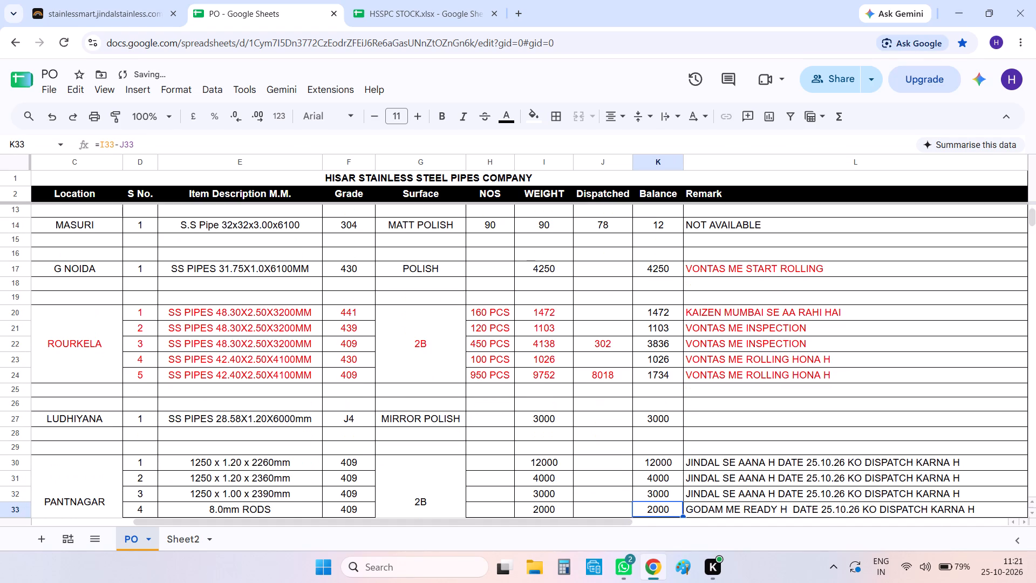
{"action": "key", "text": "Down"}
{"action": "key", "text": "Down"}
{"action": "key", "text": "Down"}
{"action": "key", "text": "Down"}
{"action": "key", "text": "Down"}
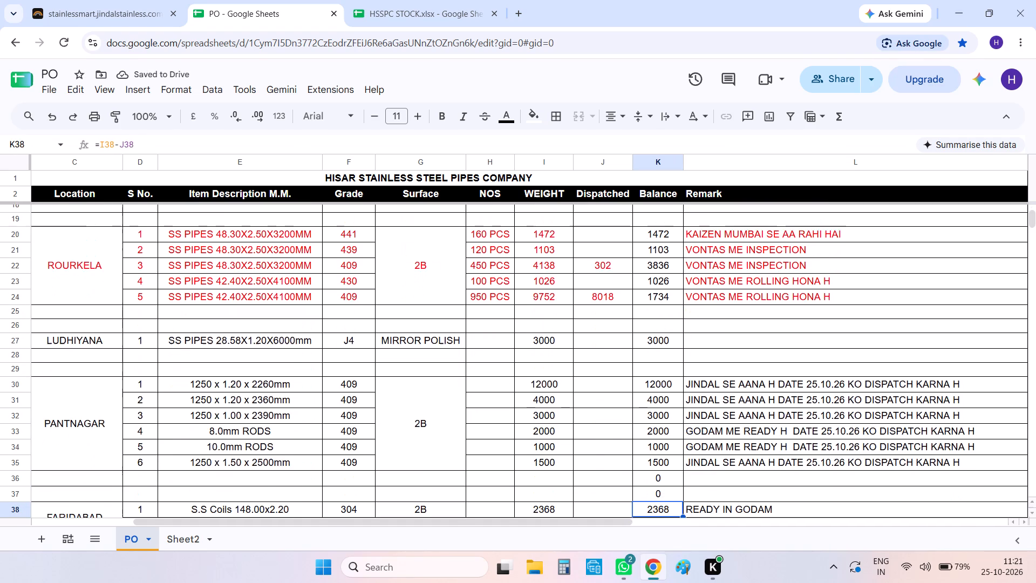
{"action": "key", "text": "Down"}
{"action": "key", "text": "Up"}
{"action": "key", "text": "Up"}
{"action": "key", "text": "Up"}
{"action": "key", "text": "Delete"}
{"action": "key", "text": "Down"}
{"action": "key", "text": "Delete"}
Clear the Balance formulas from blank rows 40, 41, 43 and 44, around the PANIPAT order.
{"action": "key", "text": "Down"}
{"action": "key", "text": "Down"}
{"action": "key", "text": "Down"}
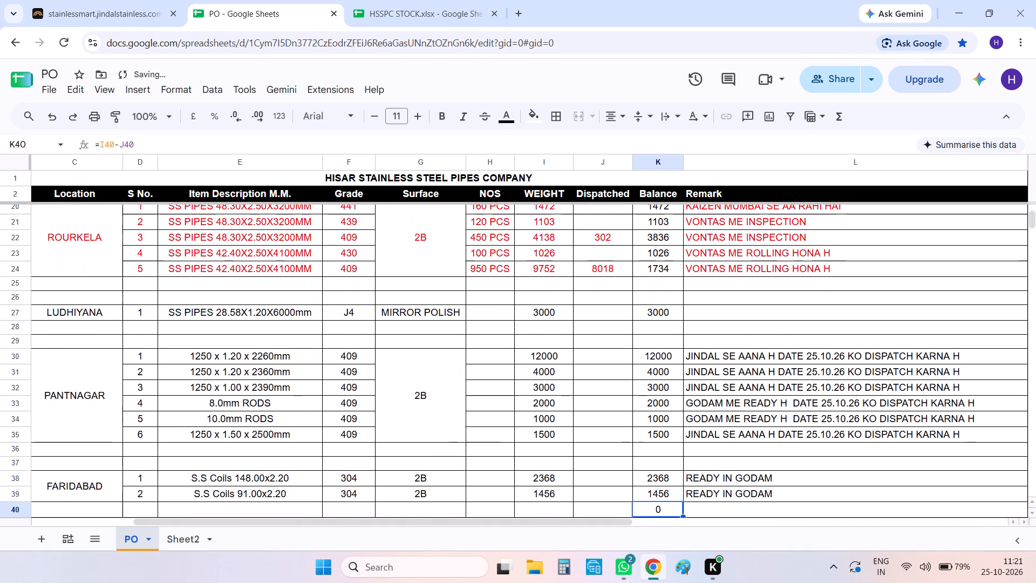
{"action": "key", "text": "Down"}
{"action": "key", "text": "Up"}
{"action": "key", "text": "Delete"}
{"action": "key", "text": "Down"}
{"action": "key", "text": "Delete"}
{"action": "key", "text": "Down"}
{"action": "key", "text": "Down"}
{"action": "key", "text": "Down"}
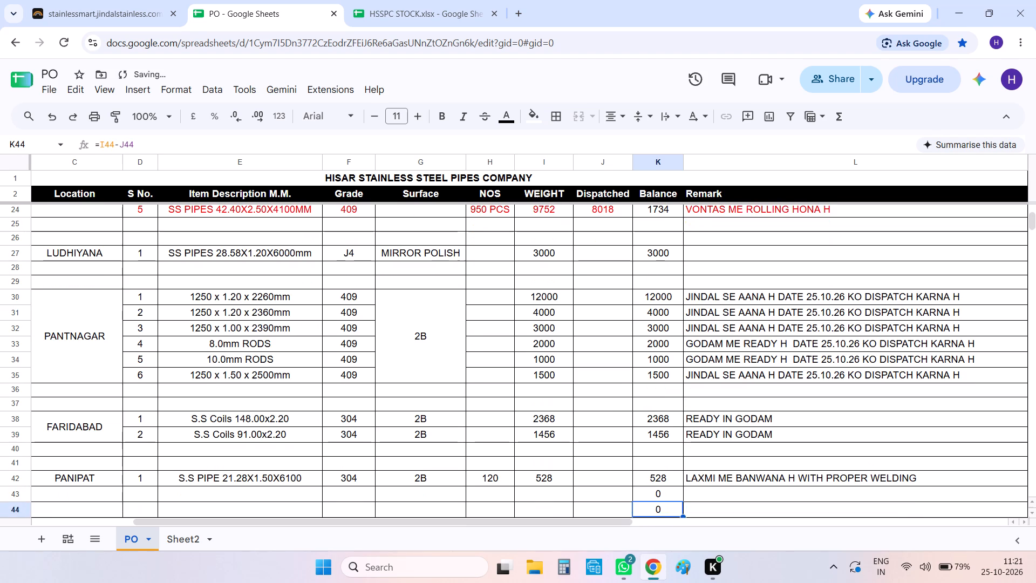
{"action": "key", "text": "Up"}
{"action": "key", "text": "Delete"}
{"action": "key", "text": "Down"}
{"action": "key", "text": "Delete"}
Clear the Balance formulas from blank rows 46, 47, 49 and 50, around the SONIPAT order.
{"action": "key", "text": "Down"}
{"action": "key", "text": "Down"}
{"action": "key", "text": "Down"}
{"action": "key", "text": "Up"}
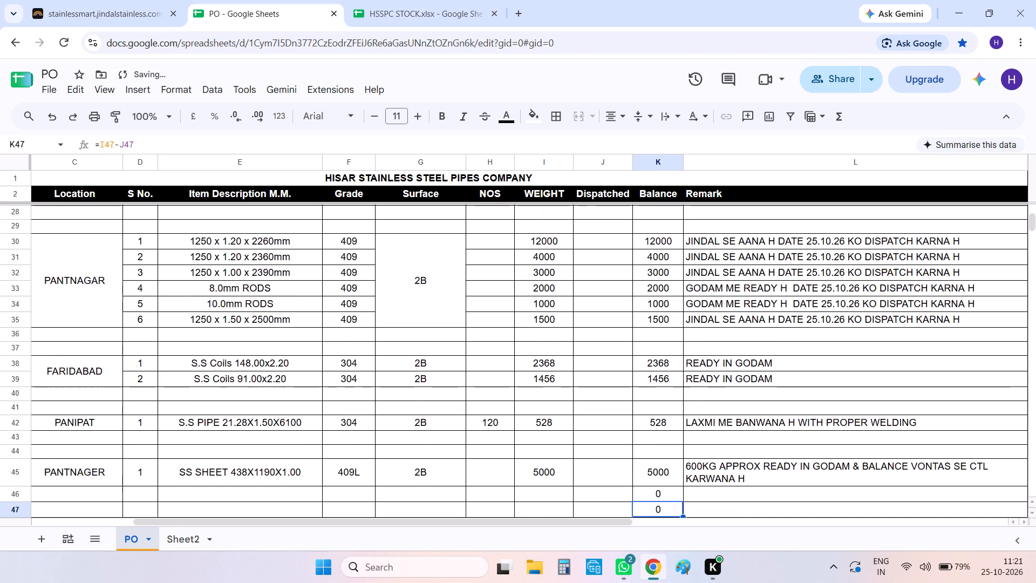
{"action": "key", "text": "Delete"}
{"action": "key", "text": "Down"}
{"action": "key", "text": "Delete"}
{"action": "key", "text": "Down"}
{"action": "key", "text": "Down"}
{"action": "key", "text": "Down"}
{"action": "key", "text": "Up"}
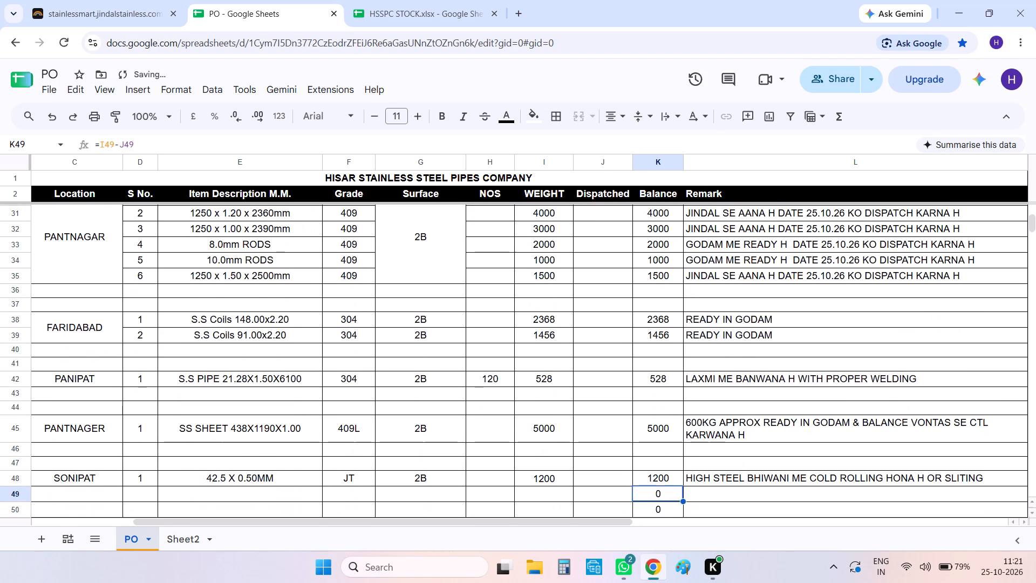
{"action": "key", "text": "Delete"}
{"action": "key", "text": "Down"}
{"action": "key", "text": "Delete"}
Clear the Balance formulas from blank rows 57, 58, 62 and 63, around the MURADABAD order.
{"action": "key", "text": "Down"}
{"action": "key", "text": "Down"}
{"action": "key", "text": "Down"}
{"action": "key", "text": "Down"}
{"action": "key", "text": "Down"}
{"action": "key", "text": "Down"}
{"action": "key", "text": "Down"}
{"action": "key", "text": "Down"}
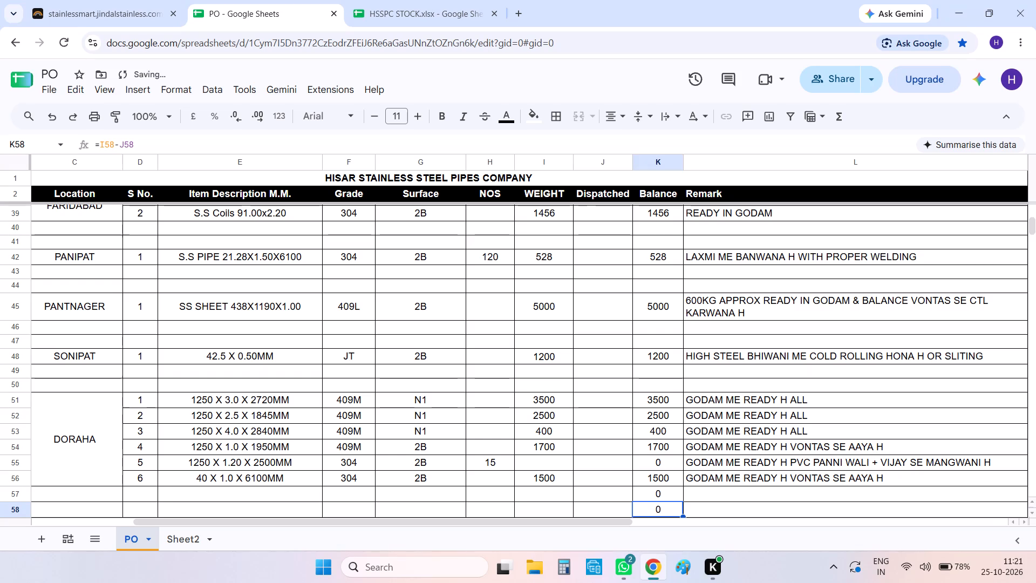
{"action": "key", "text": "Up"}
{"action": "key", "text": "Delete"}
{"action": "key", "text": "Down"}
{"action": "key", "text": "Delete"}
{"action": "key", "text": "Down"}
{"action": "key", "text": "Down"}
{"action": "key", "text": "Down"}
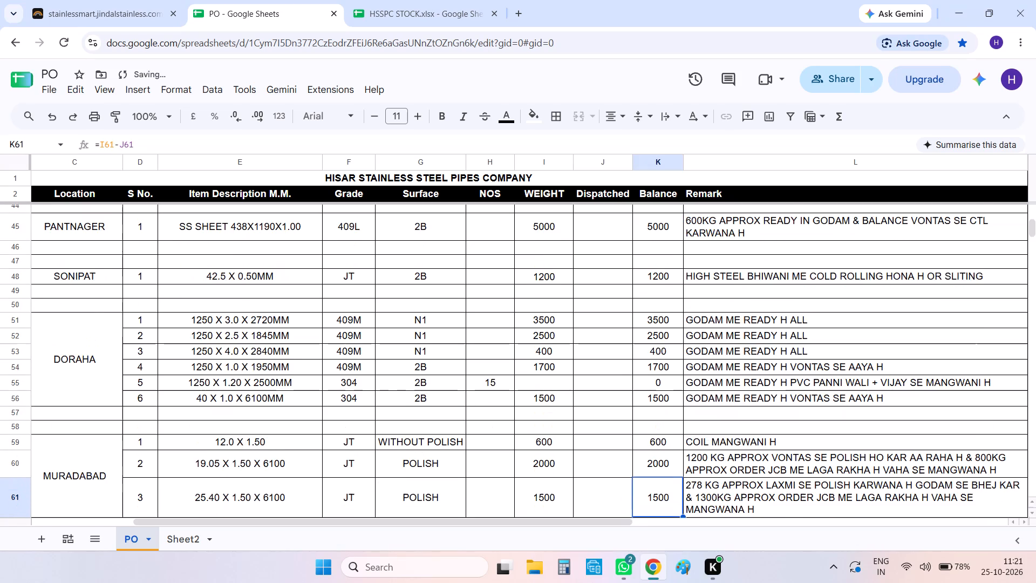
{"action": "key", "text": "Down"}
{"action": "key", "text": "Delete"}
{"action": "key", "text": "Down"}
{"action": "key", "text": "Delete"}
Review the Balance column from the final DHATURI order back up to the sheet's title row.
{"action": "key", "text": "Down"}
{"action": "key", "text": "Down"}
{"action": "key", "text": "Down"}
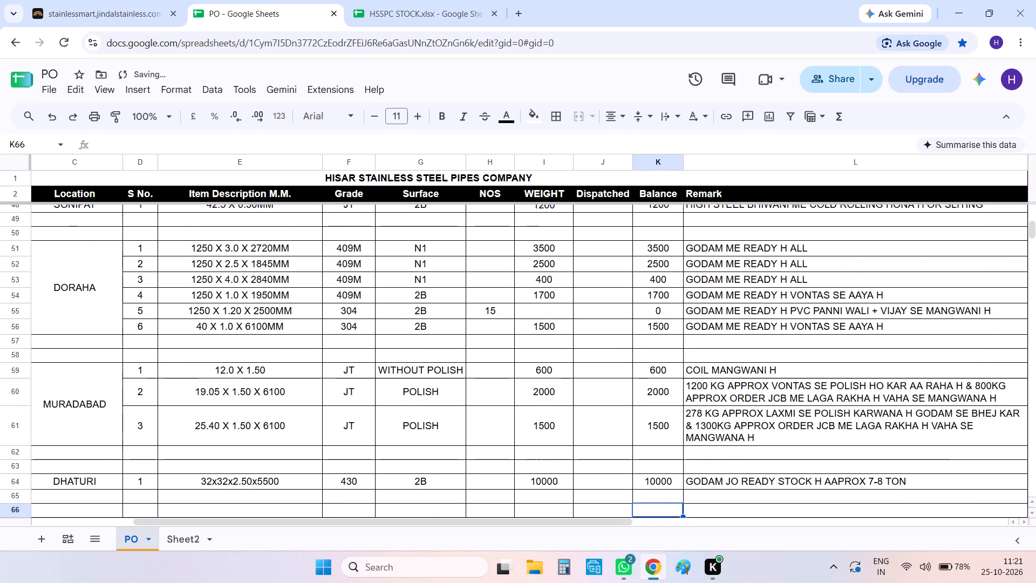
{"action": "key", "text": "Down"}
{"action": "key", "text": "Down"}
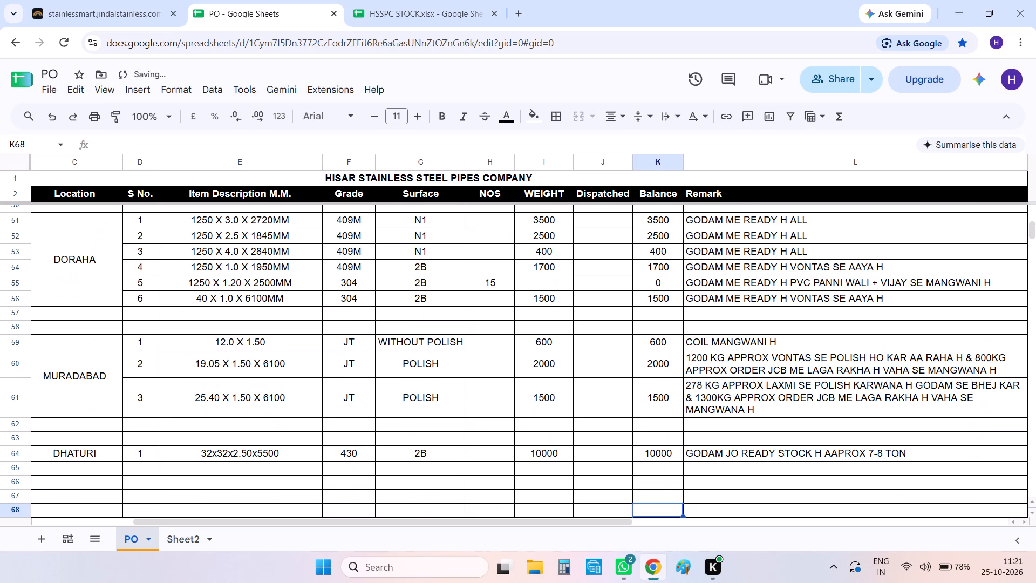
{"action": "key", "text": "Up"}
{"action": "key", "text": "Up"}
{"action": "key", "text": "Up"}
{"action": "key", "text": "Up"}
{"action": "key", "text": "Up"}
{"action": "key", "text": "Up"}
{"action": "key", "text": "Up"}
{"action": "key", "text": "Up"}
{"action": "key", "text": "Up"}
{"action": "key", "text": "Up"}
{"action": "key", "text": "Up"}
{"action": "key", "text": "Up"}
{"action": "key", "text": "Up"}
{"action": "key", "text": "Up"}
{"action": "key", "text": "Up"}
{"action": "key", "text": "Up"}
{"action": "key", "text": "Up"}
{"action": "key", "text": "Up"}
{"action": "key", "text": "Up"}
{"action": "key", "text": "Up"}
{"action": "key", "text": "Up"}
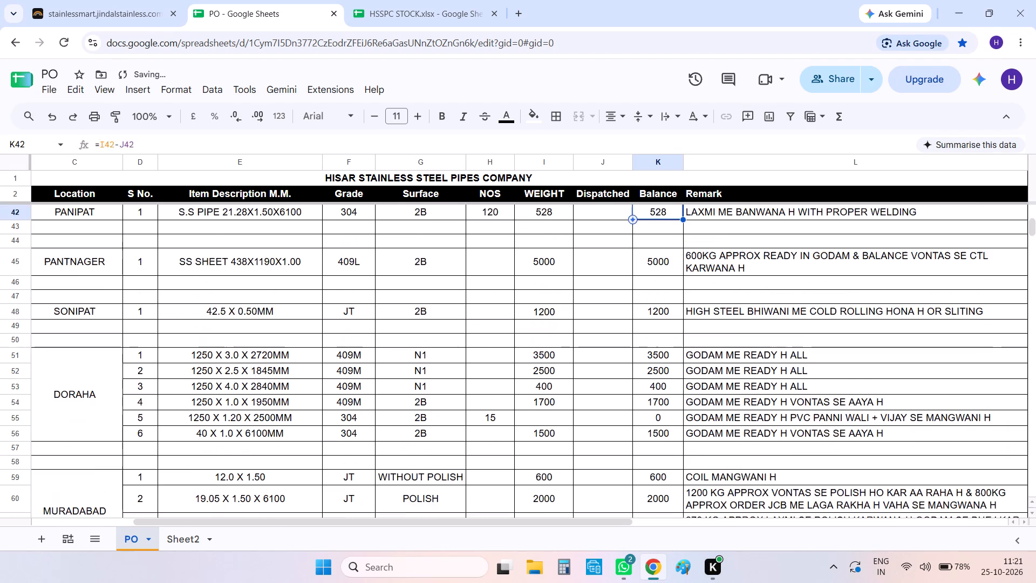
{"action": "key", "text": "Up"}
{"action": "key", "text": "Up"}
{"action": "key", "text": "Up"}
{"action": "key", "text": "Up"}
{"action": "key", "text": "Up"}
{"action": "key", "text": "Up"}
{"action": "key", "text": "Up"}
{"action": "key", "text": "Up"}
{"action": "key", "text": "Up"}
{"action": "key", "text": "Up"}
{"action": "key", "text": "Up"}
{"action": "key", "text": "Up"}
{"action": "key", "text": "Up"}
{"action": "key", "text": "Up"}
{"action": "key", "text": "Up"}
{"action": "key", "text": "Up"}
{"action": "key", "text": "Up"}
{"action": "key", "text": "Up"}
{"action": "key", "text": "Up"}
{"action": "key", "text": "Up"}
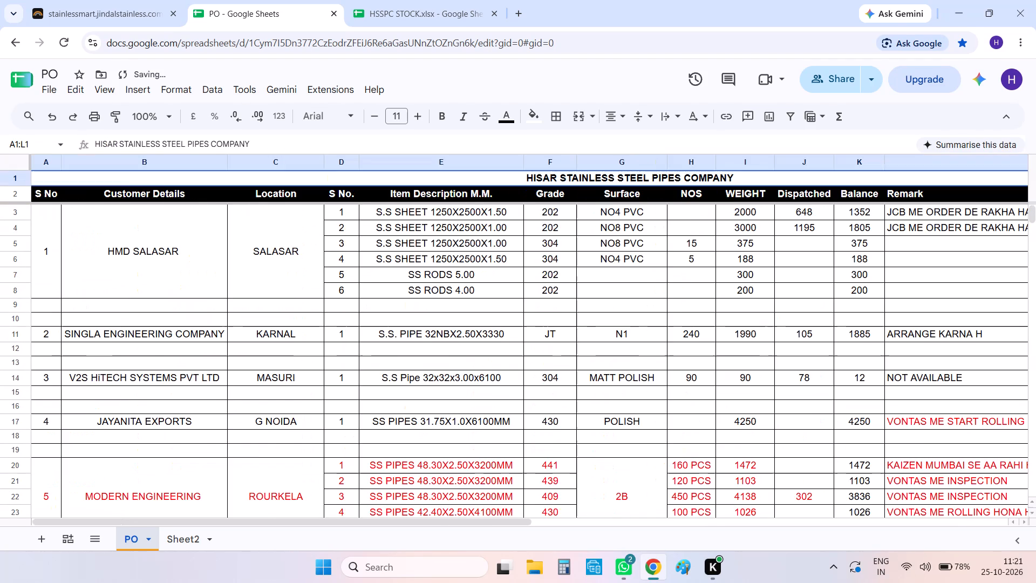
{"action": "key", "text": "Down"}
{"action": "key", "text": "Up"}
{"action": "key", "text": "Down"}
{"action": "key", "text": "Up"}
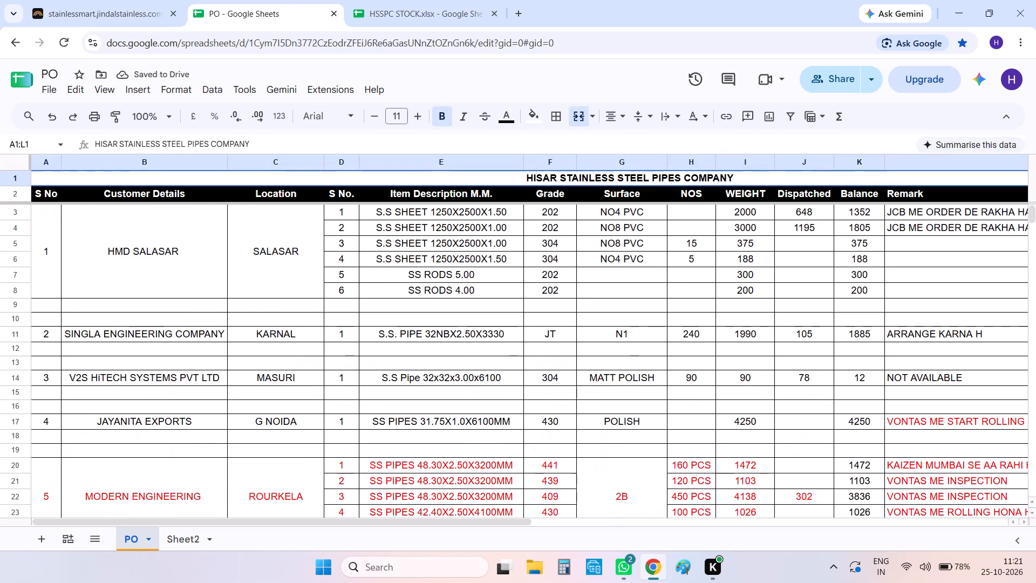
Check the NOS, Weight and Dispatched entries across the HMD SALASAR order rows.
{"action": "key", "text": "Down"}
{"action": "key", "text": "Down"}
{"action": "key", "text": "Down"}
{"action": "key", "text": "Left"}
{"action": "key", "text": "Right"}
{"action": "key", "text": "Left"}
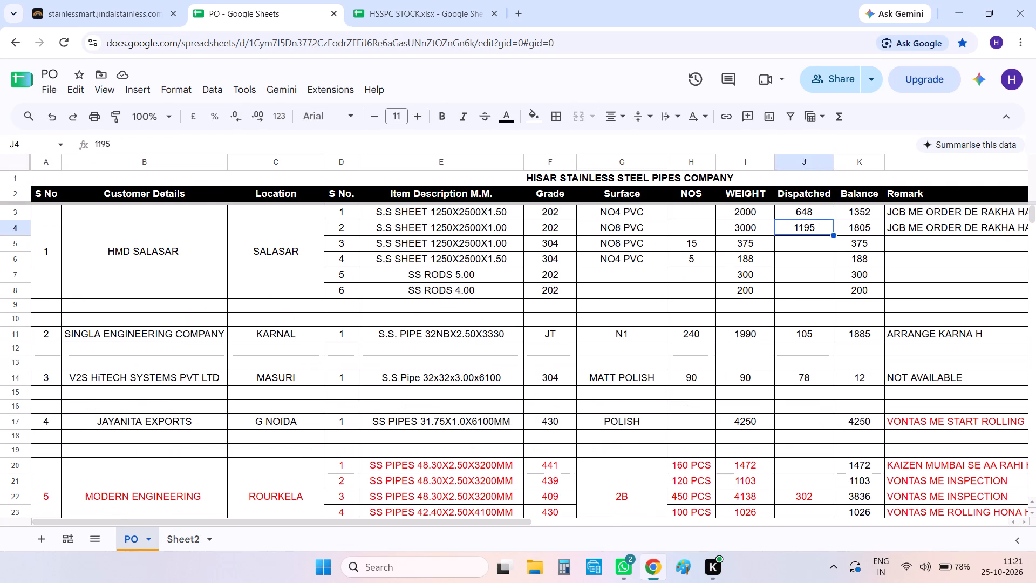
{"action": "key", "text": "Left"}
{"action": "key", "text": "Right"}
{"action": "key", "text": "Left"}
{"action": "key", "text": "Down"}
{"action": "key", "text": "Left"}
{"action": "key", "text": "Right"}
{"action": "key", "text": "Up"}
{"action": "key", "text": "Left"}
{"action": "key", "text": "Right"}
{"action": "key", "text": "Up"}
{"action": "key", "text": "Left"}
{"action": "key", "text": "Right"}
{"action": "key", "text": "Down"}
{"action": "key", "text": "Left"}
{"action": "key", "text": "Right"}
{"action": "key", "text": "Up"}
{"action": "key", "text": "Left"}
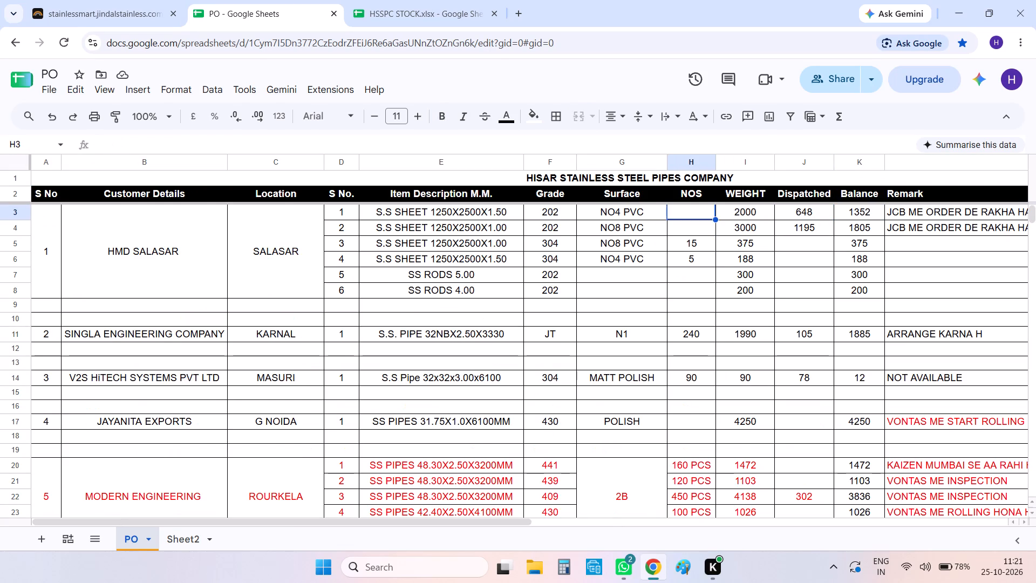
{"action": "key", "text": "Down"}
{"action": "key", "text": "Right"}
{"action": "key", "text": "Right"}
{"action": "key", "text": "Down"}
{"action": "key", "text": "Down"}
{"action": "key", "text": "Down"}
{"action": "key", "text": "Left"}
{"action": "key", "text": "Down"}
{"action": "key", "text": "Right"}
{"action": "key", "text": "Left"}
{"action": "key", "text": "Right"}
{"action": "key", "text": "Down"}
{"action": "key", "text": "Left"}
{"action": "key", "text": "Right"}
{"action": "key", "text": "Down"}
{"action": "key", "text": "Left"}
{"action": "key", "text": "Right"}
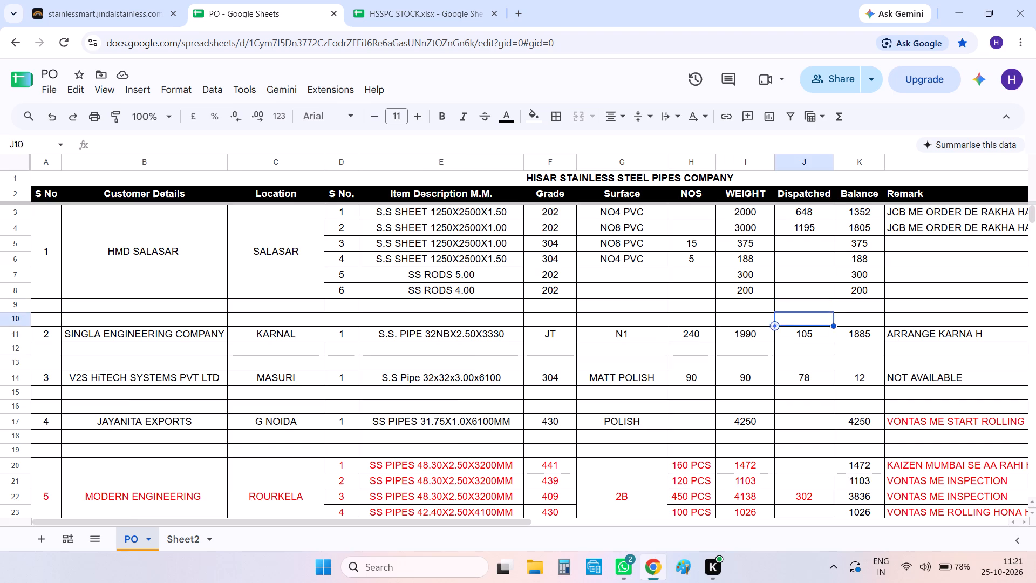
Review the Balance column from the SINGLA ENGINEERING COMPANY order down to the blank rows below the FARIDABAD order.
{"action": "key", "text": "Down"}
{"action": "key", "text": "Right"}
{"action": "key", "text": "Down"}
{"action": "key", "text": "Left"}
{"action": "key", "text": "Right"}
{"action": "key", "text": "Right"}
{"action": "key", "text": "Down"}
{"action": "key", "text": "Left"}
{"action": "key", "text": "Down"}
{"action": "key", "text": "Right"}
{"action": "key", "text": "Left"}
{"action": "key", "text": "Down"}
{"action": "key", "text": "Down"}
{"action": "key", "text": "Down"}
{"action": "key", "text": "Down"}
{"action": "key", "text": "Down"}
{"action": "key", "text": "Down"}
{"action": "key", "text": "Down"}
{"action": "key", "text": "Down"}
{"action": "key", "text": "Down"}
{"action": "key", "text": "Down"}
{"action": "key", "text": "Down"}
{"action": "key", "text": "Down"}
{"action": "key", "text": "Down"}
{"action": "key", "text": "Down"}
{"action": "key", "text": "Down"}
{"action": "key", "text": "Down"}
{"action": "key", "text": "Down"}
{"action": "key", "text": "Down"}
{"action": "key", "text": "Down"}
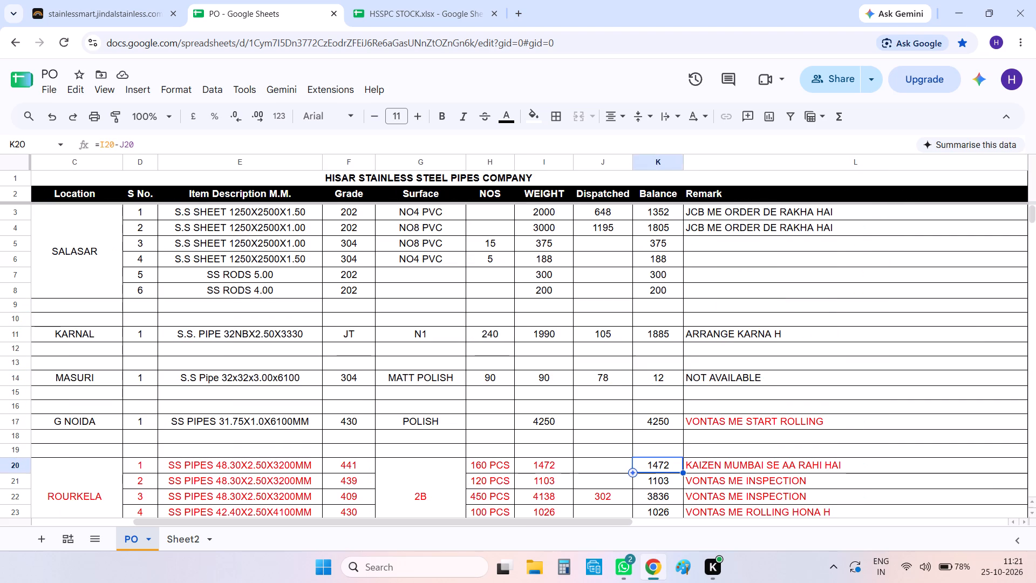
{"action": "key", "text": "Down"}
{"action": "key", "text": "Down"}
{"action": "key", "text": "Down"}
{"action": "key", "text": "Down"}
{"action": "key", "text": "Down"}
{"action": "key", "text": "Down"}
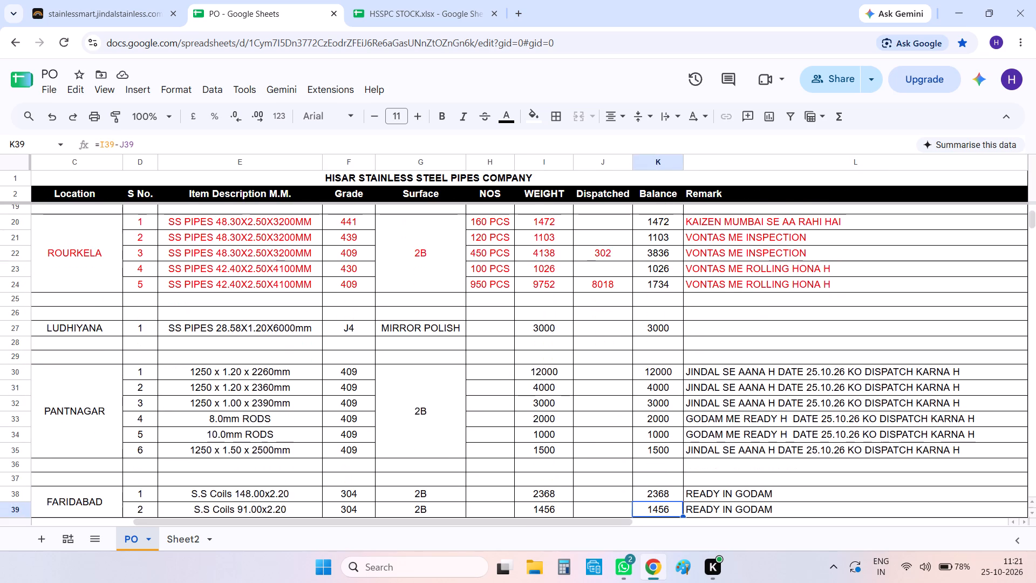
{"action": "key", "text": "Down"}
{"action": "key", "text": "Down"}
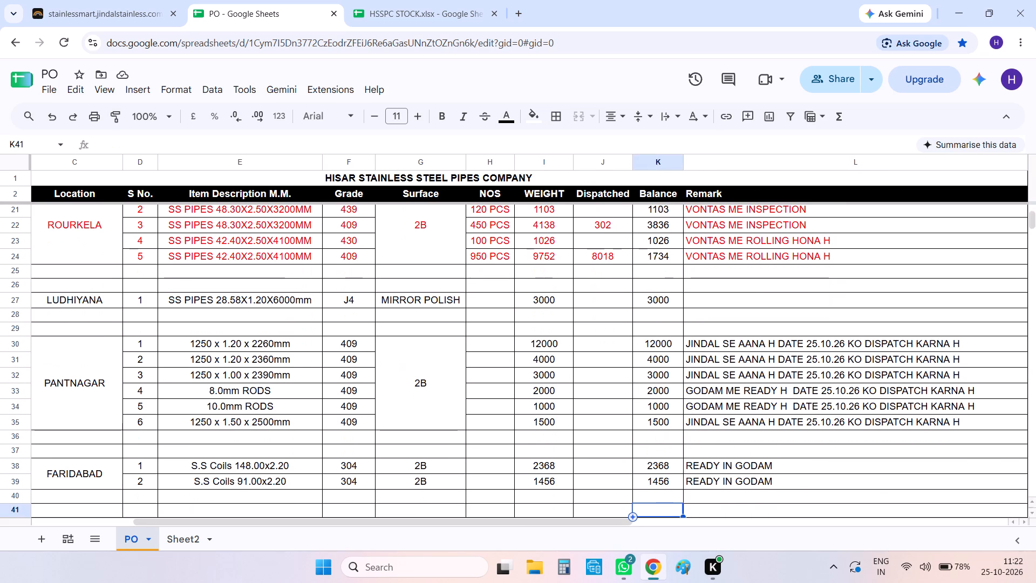
Review the Dispatched column from the FARIDABAD order down to the final DHATURI order.
{"action": "key", "text": "Up"}
{"action": "key", "text": "Up"}
{"action": "key", "text": "Up"}
{"action": "key", "text": "Left"}
{"action": "key", "text": "Up"}
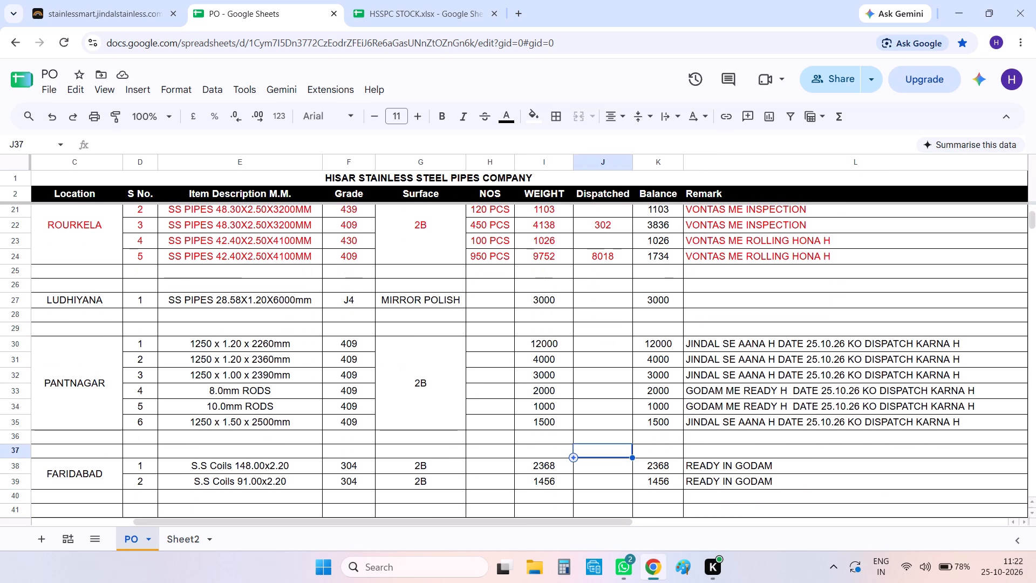
{"action": "key", "text": "Down"}
{"action": "key", "text": "Down"}
{"action": "key", "text": "Down"}
{"action": "key", "text": "Down"}
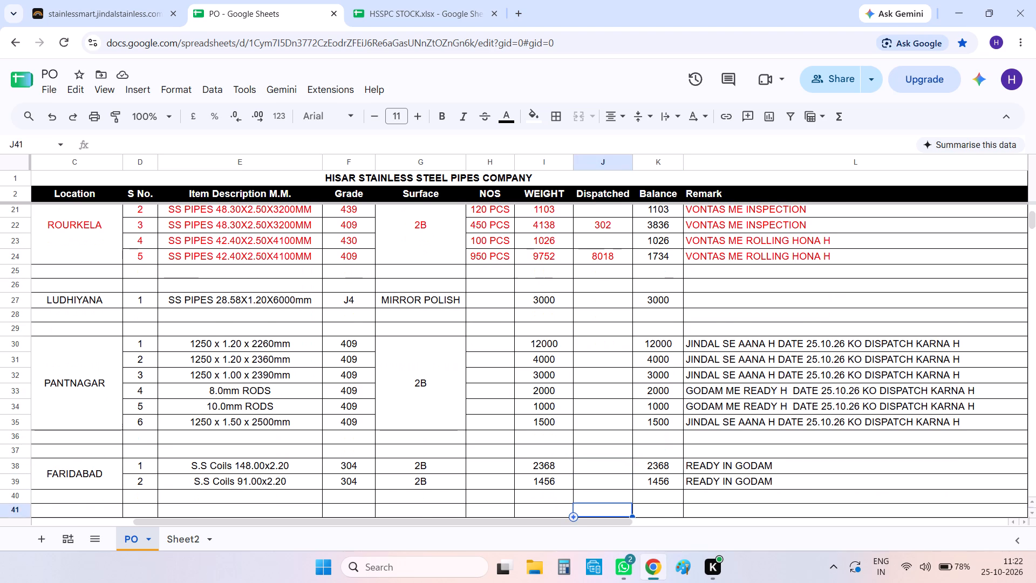
{"action": "key", "text": "Down"}
{"action": "key", "text": "Down"}
{"action": "key", "text": "Down"}
{"action": "key", "text": "Down"}
{"action": "key", "text": "Down"}
{"action": "key", "text": "Down"}
{"action": "key", "text": "Down"}
{"action": "key", "text": "Down"}
{"action": "key", "text": "Down"}
{"action": "key", "text": "Down"}
{"action": "key", "text": "Down"}
{"action": "key", "text": "Down"}
{"action": "key", "text": "Down"}
{"action": "key", "text": "Down"}
{"action": "key", "text": "Down"}
{"action": "key", "text": "Down"}
{"action": "key", "text": "Down"}
{"action": "key", "text": "Down"}
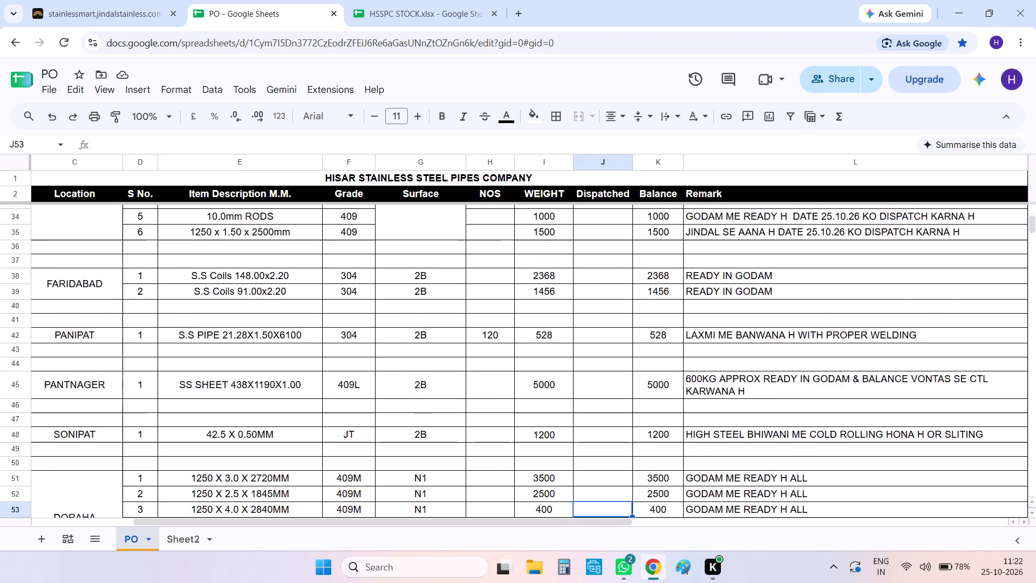
{"action": "key", "text": "Down"}
{"action": "key", "text": "Down"}
{"action": "key", "text": "Down"}
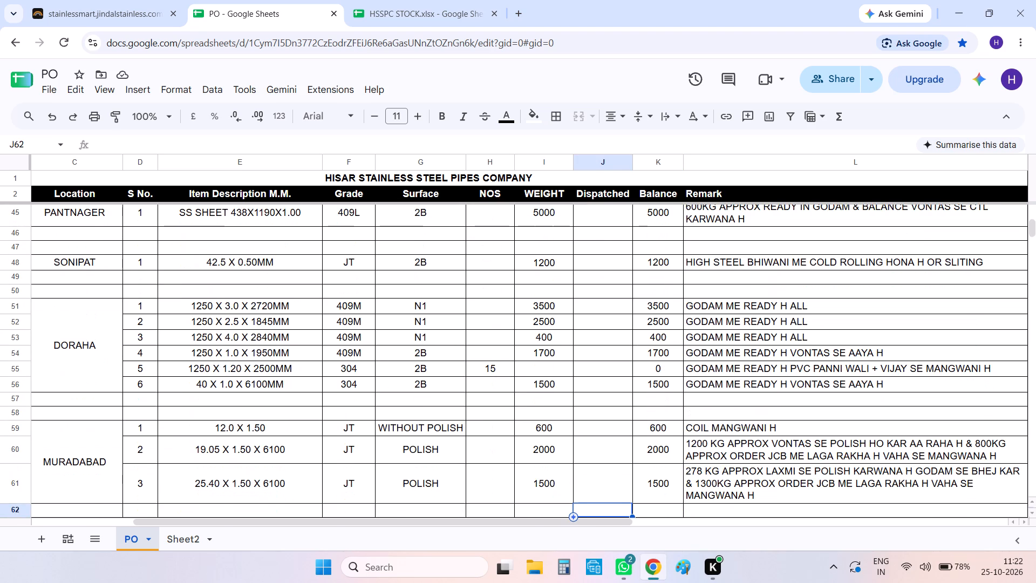
{"action": "key", "text": "Down"}
{"action": "key", "text": "Down"}
{"action": "key", "text": "Down"}
{"action": "key", "text": "Down"}
{"action": "key", "text": "Down"}
{"action": "key", "text": "Up"}
{"action": "key", "text": "Up"}
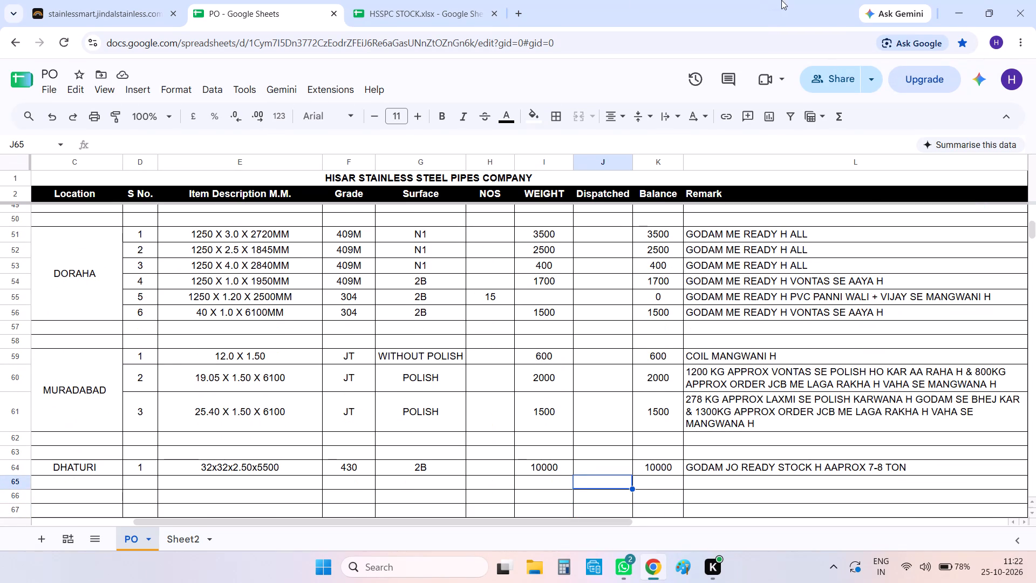
Close the PO and HSSPC STOCK spreadsheets, leaving the Jindal Stainless portal open.
{"action": "left_click", "coordinate": [333, 13]}
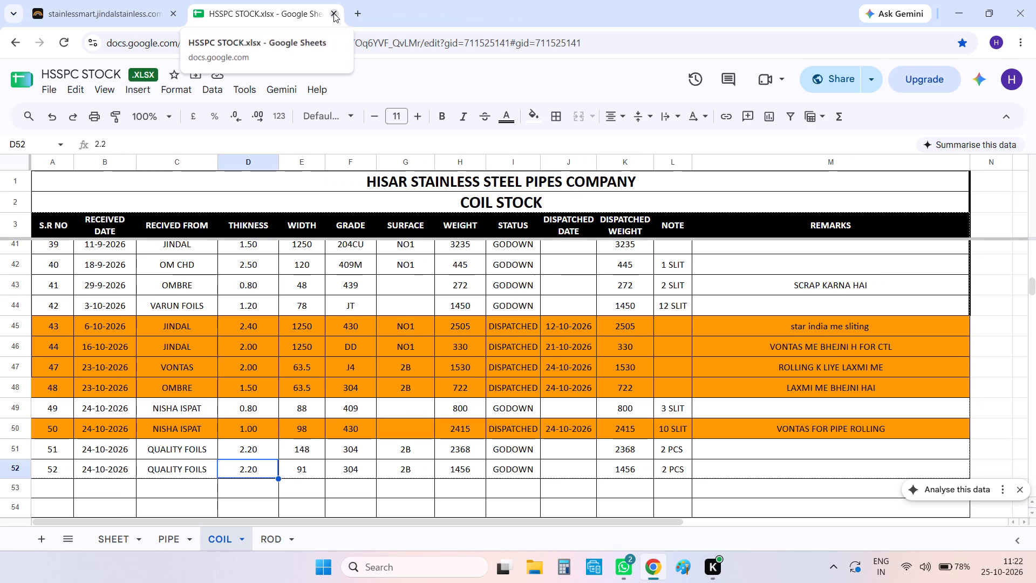
{"action": "left_click", "coordinate": [333, 13]}
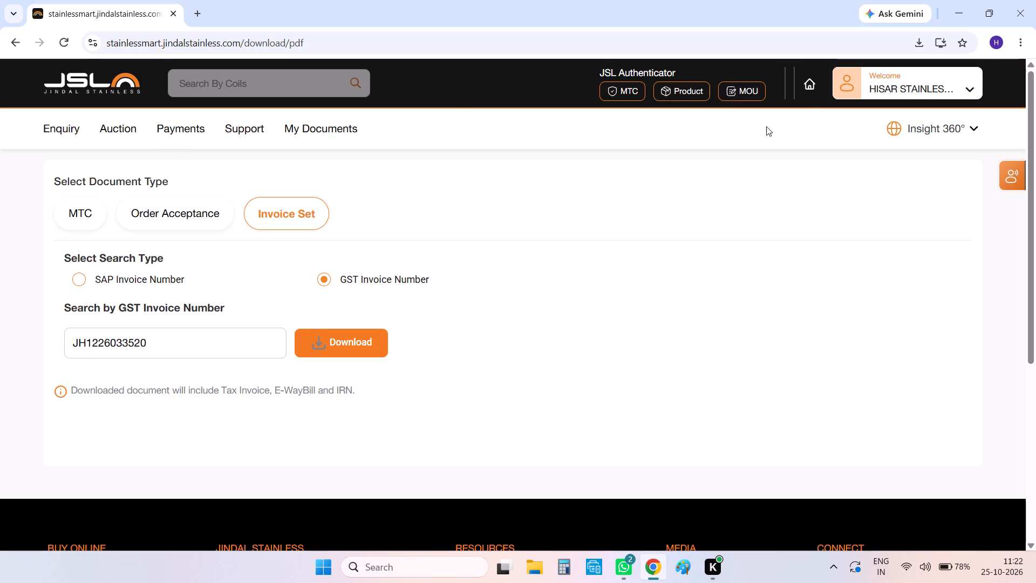
Go to the home page of the Jindal Stainless portal.
{"action": "left_click", "coordinate": [813, 90]}
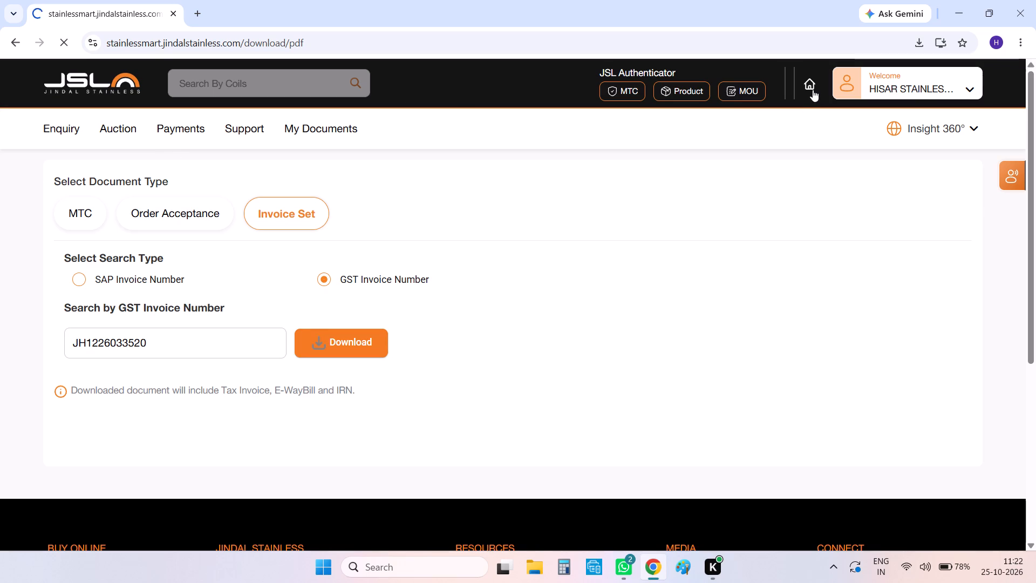